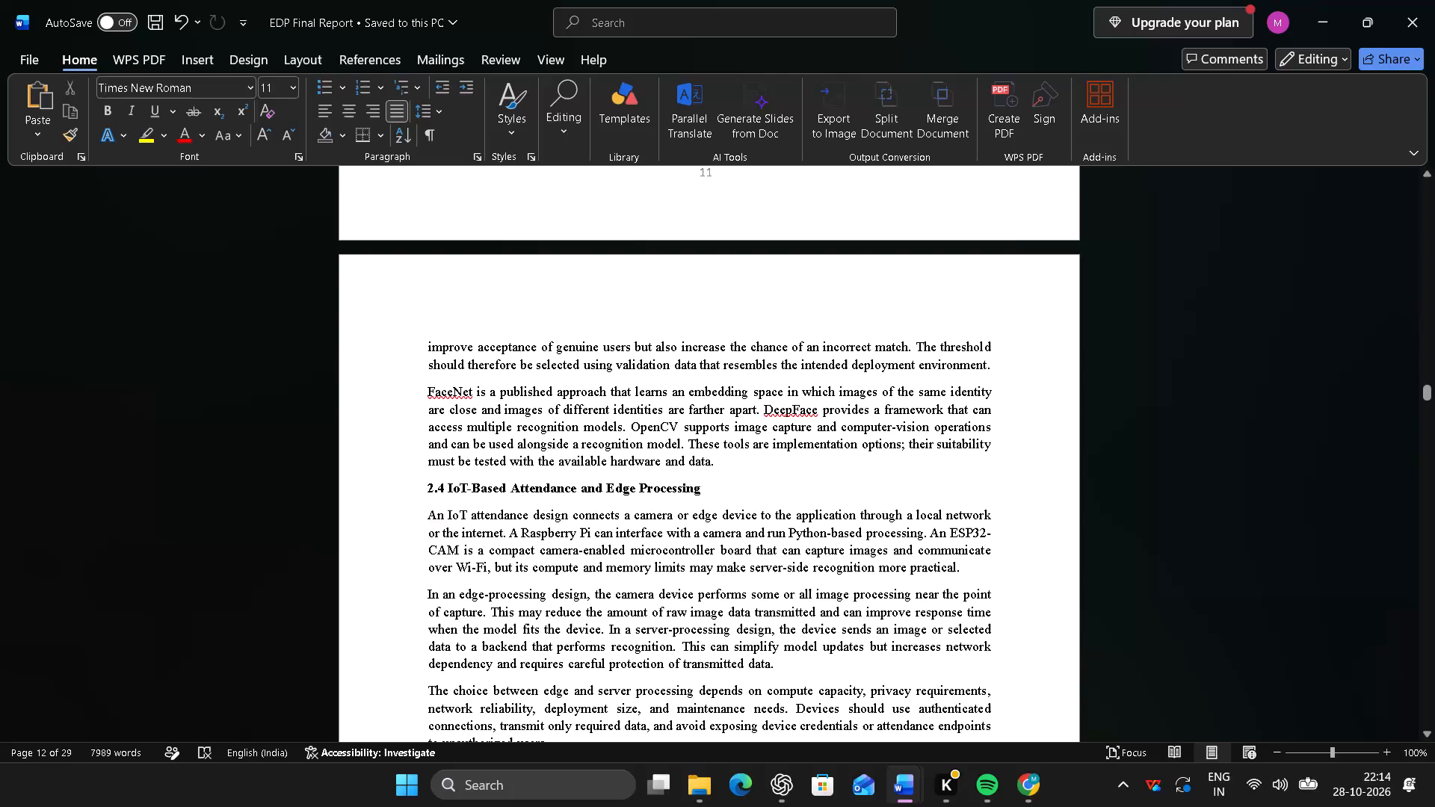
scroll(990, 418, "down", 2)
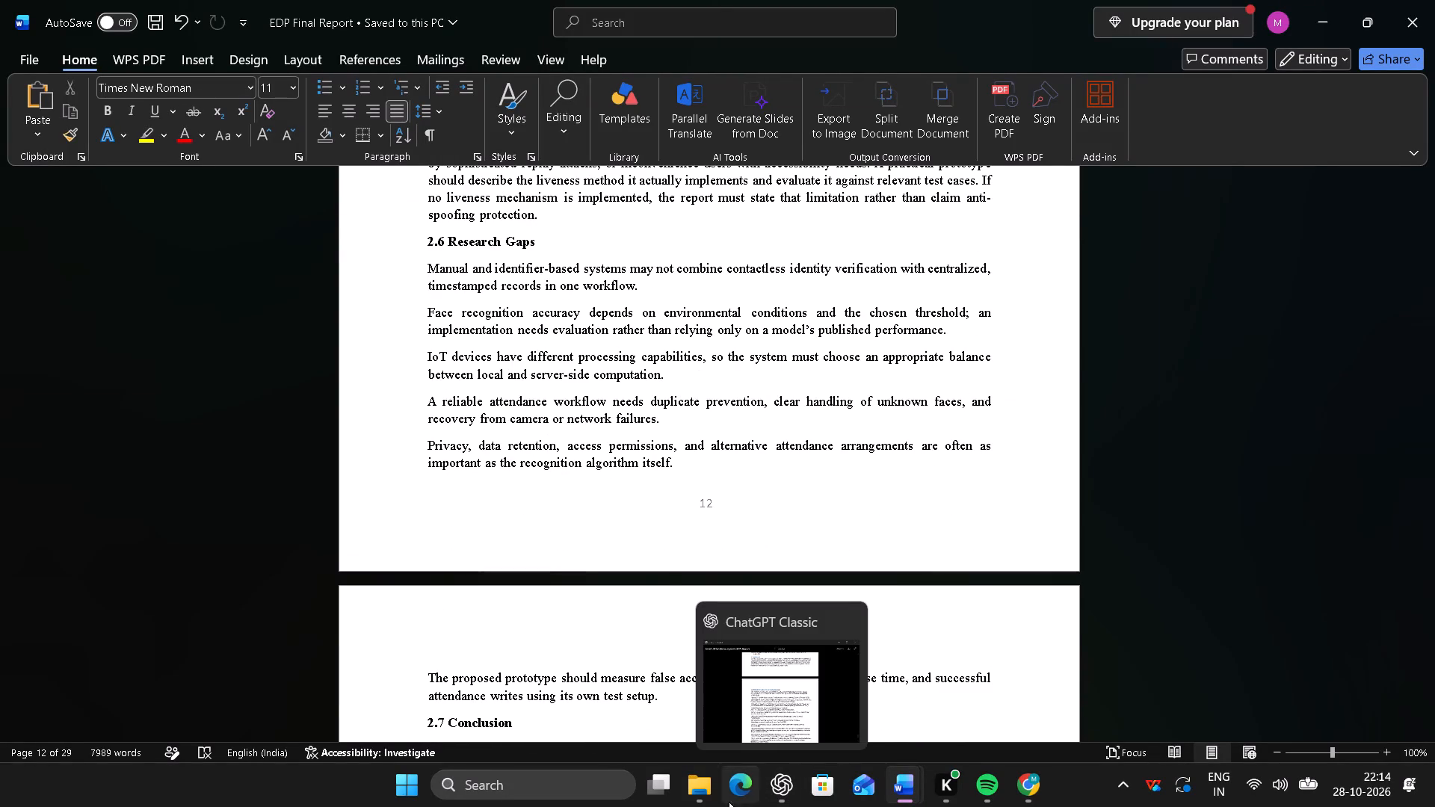
Open BudgetBuddy_Project_Presentation from the Telegram Desktop downloads folder in PowerPoint and enable editing.
left_click(704, 802)
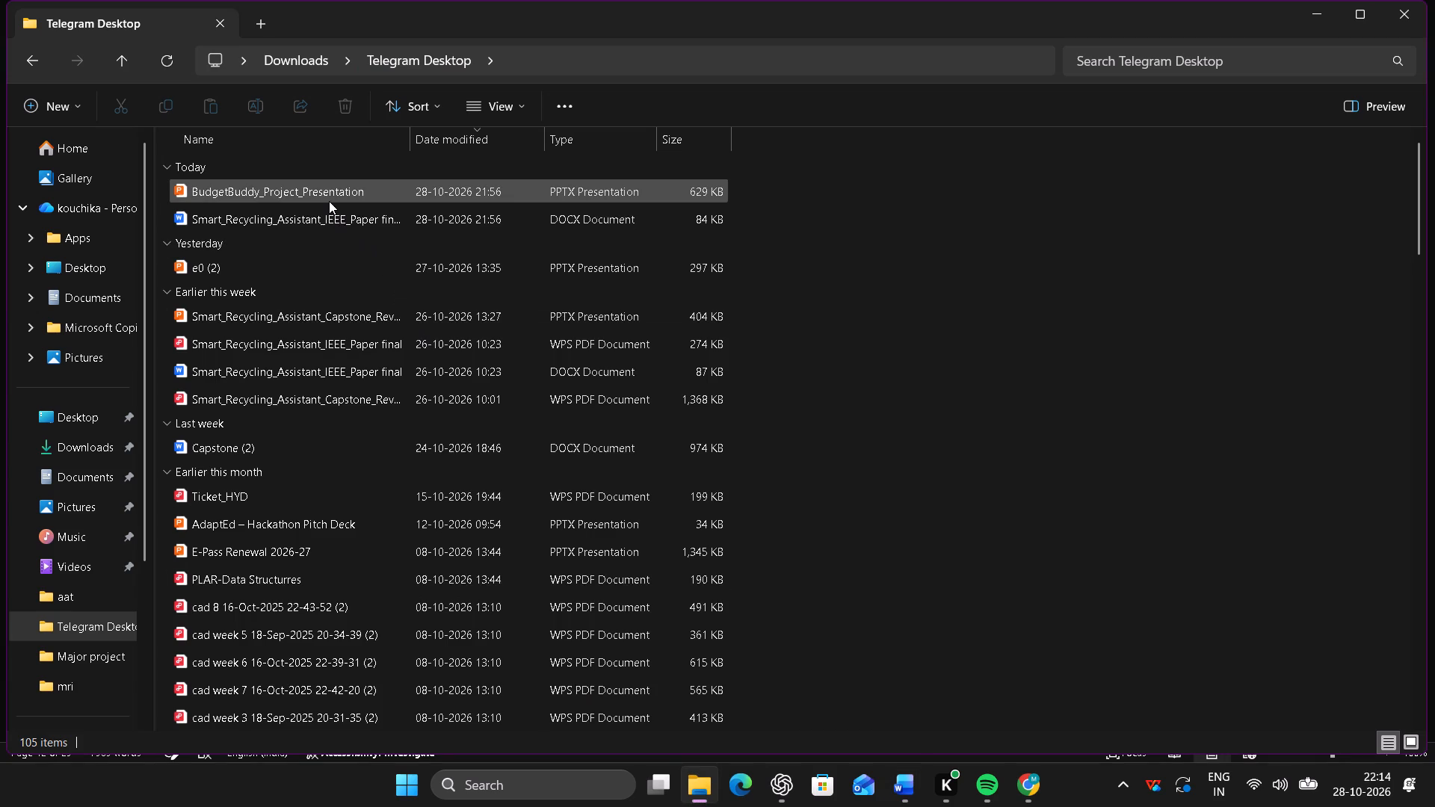
right_click(316, 196)
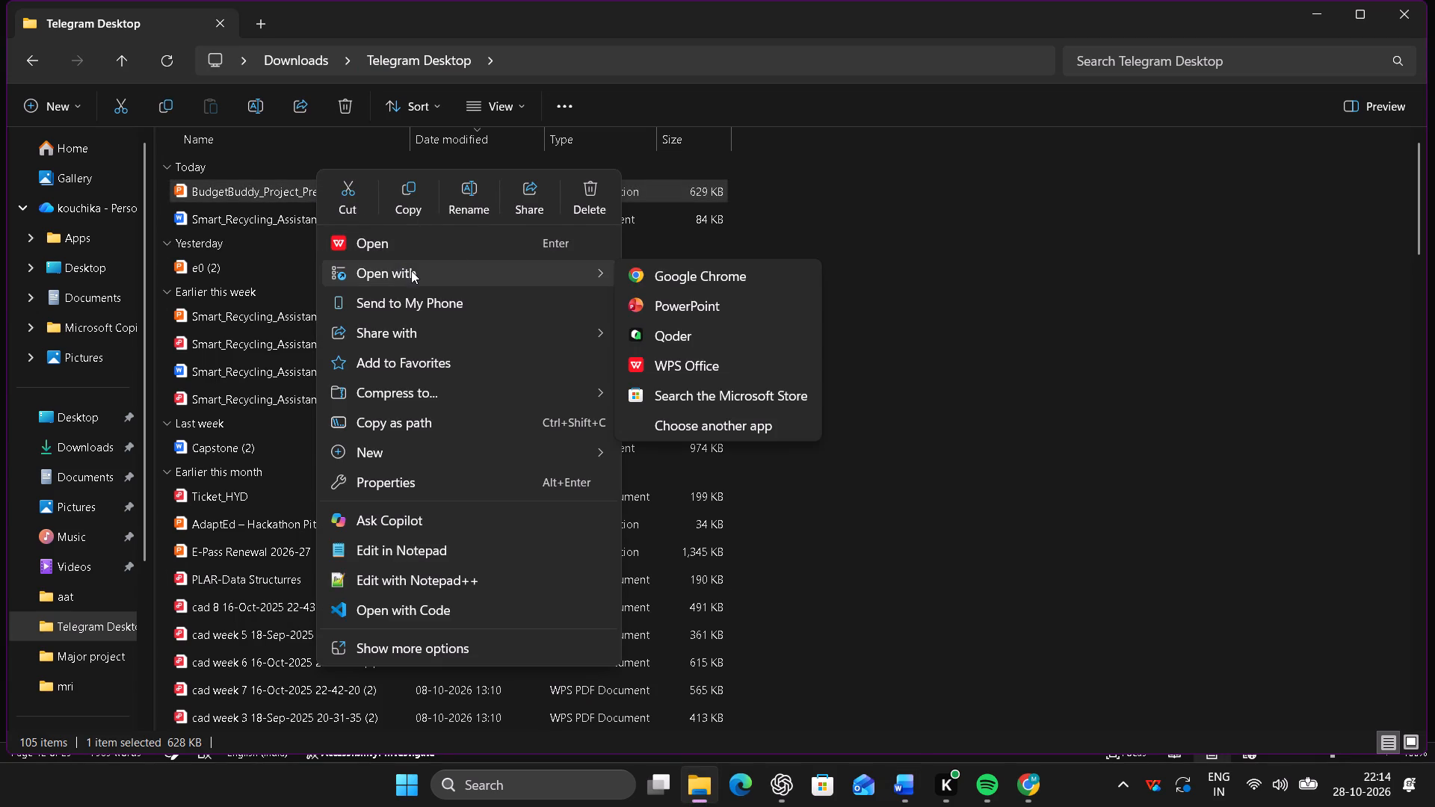
left_click(660, 306)
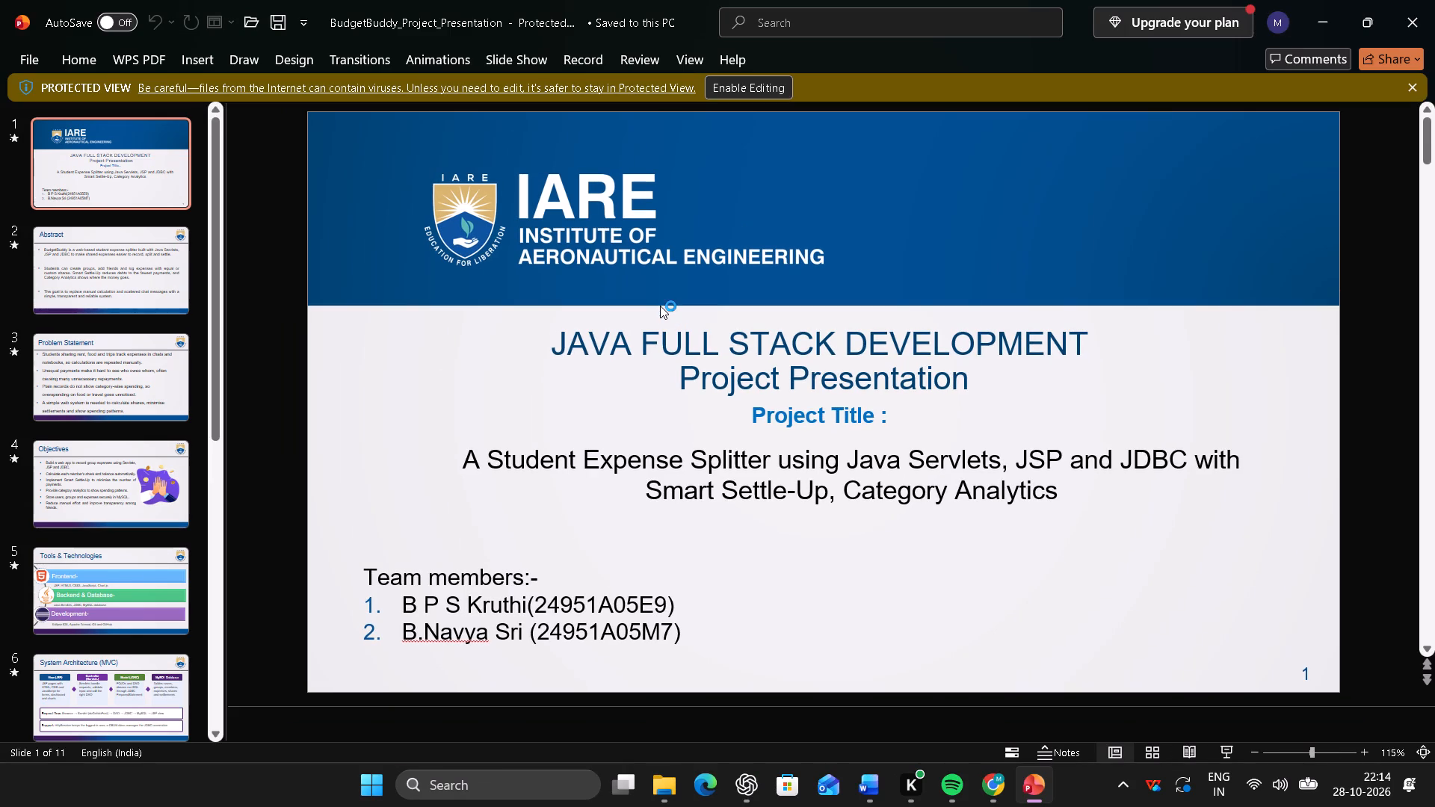
left_click(737, 93)
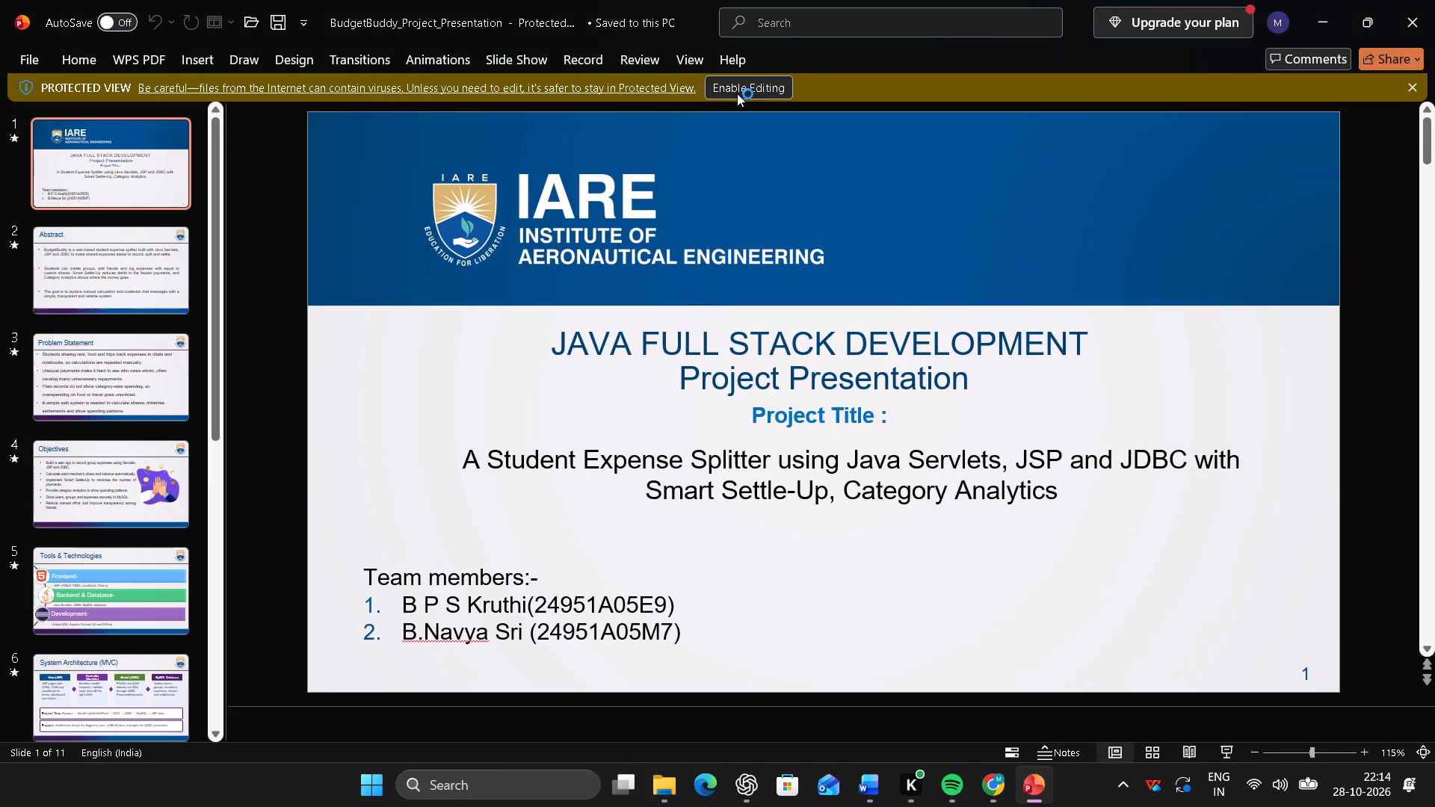
Enable editing of the protected BudgetBuddy project presentation.
left_click(747, 83)
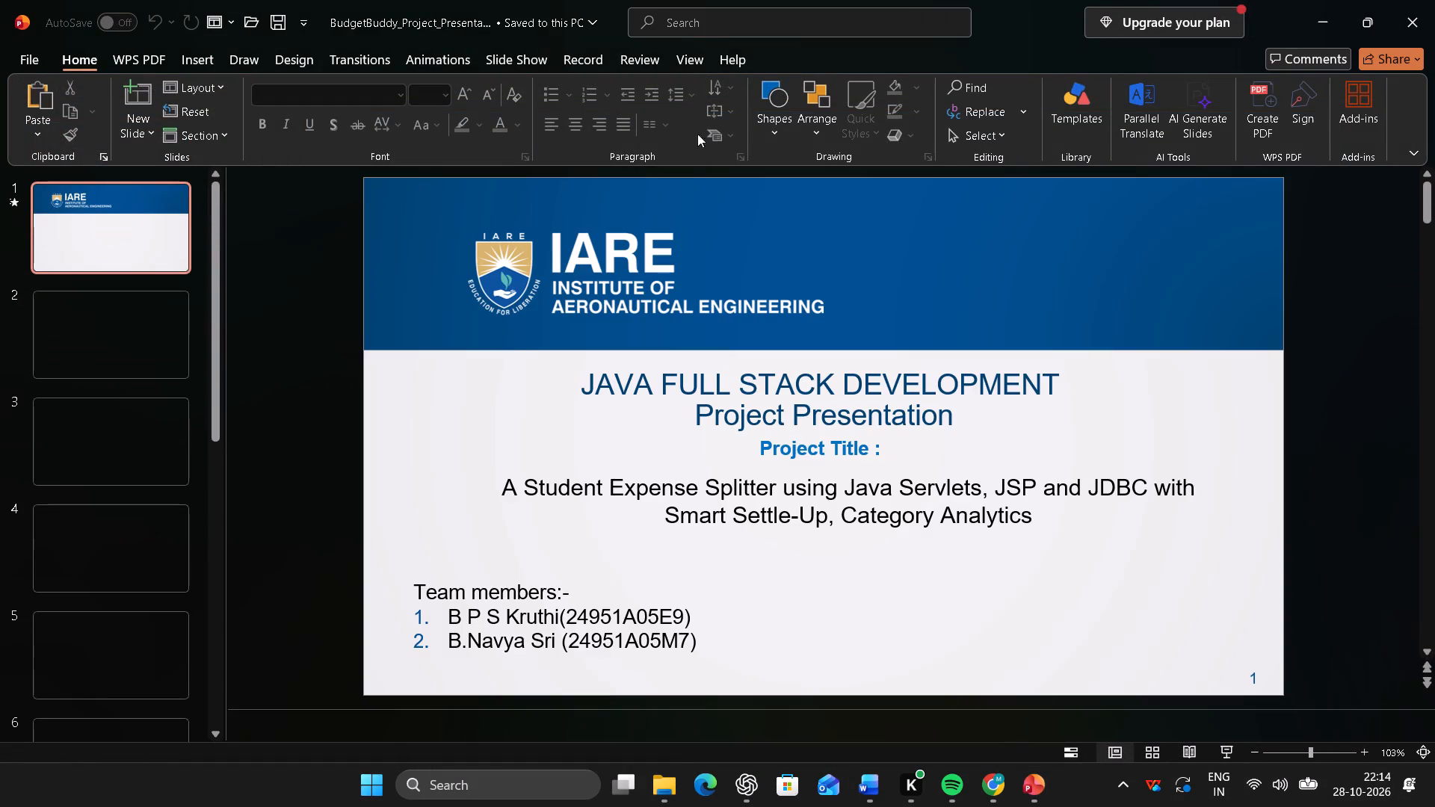
scroll(522, 339, "up", 1)
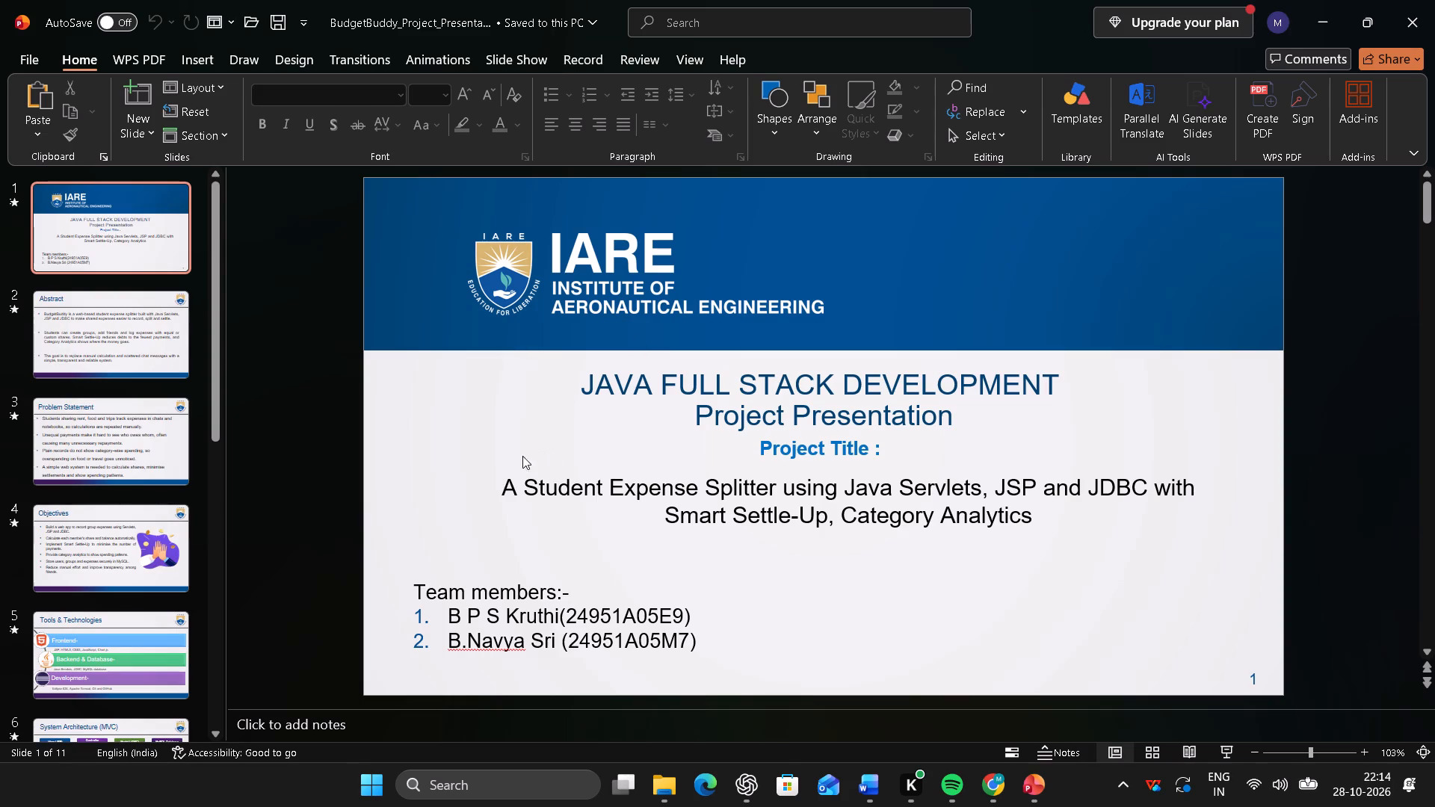
Replace the project title text on the title slide with "Campus Find AI".
left_click(500, 486)
left_click_drag(507, 481, 1026, 515)
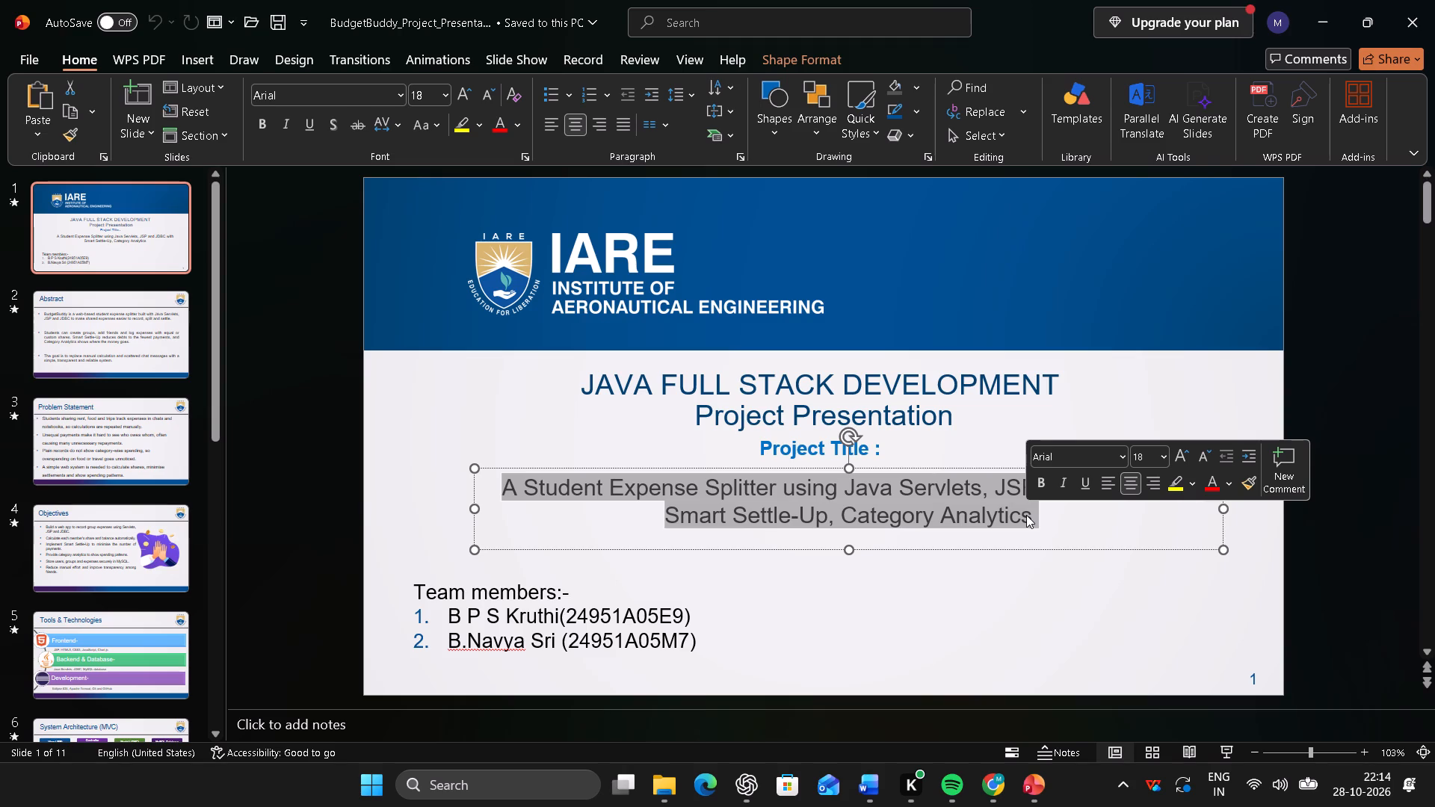
key("shift+c")
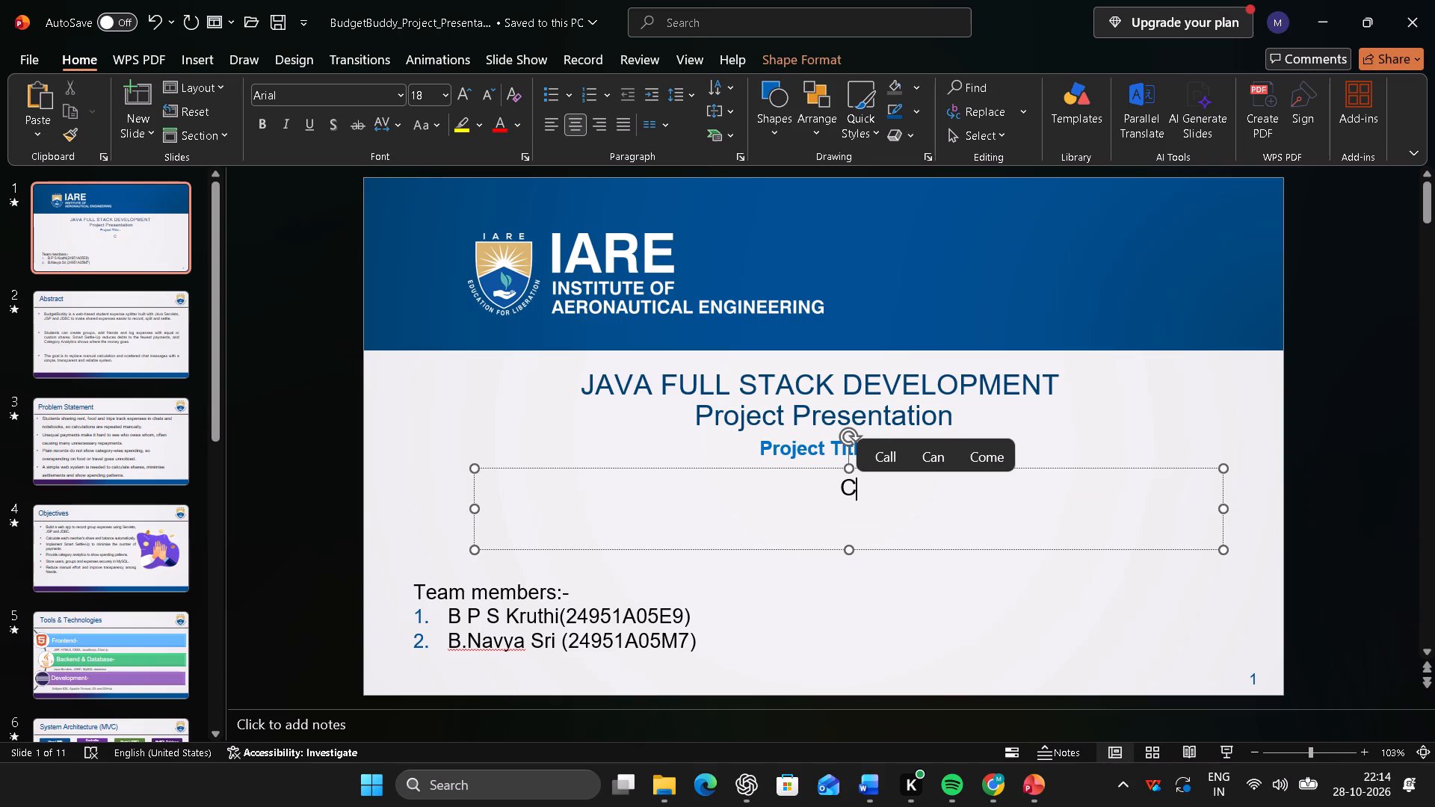
type("ampusFind")
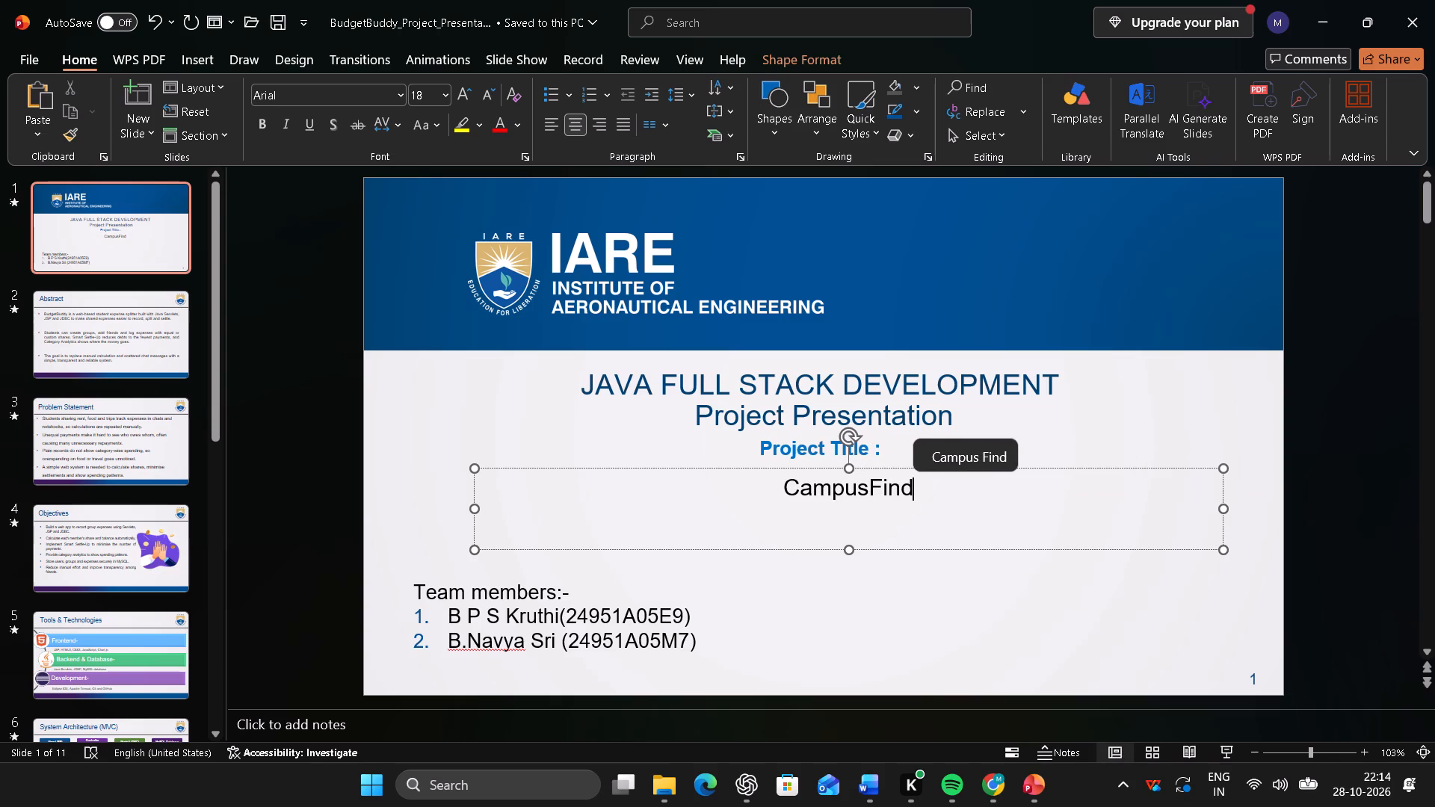
key("Left")
key("Left")
key("Left")
key("Left")
key("space")
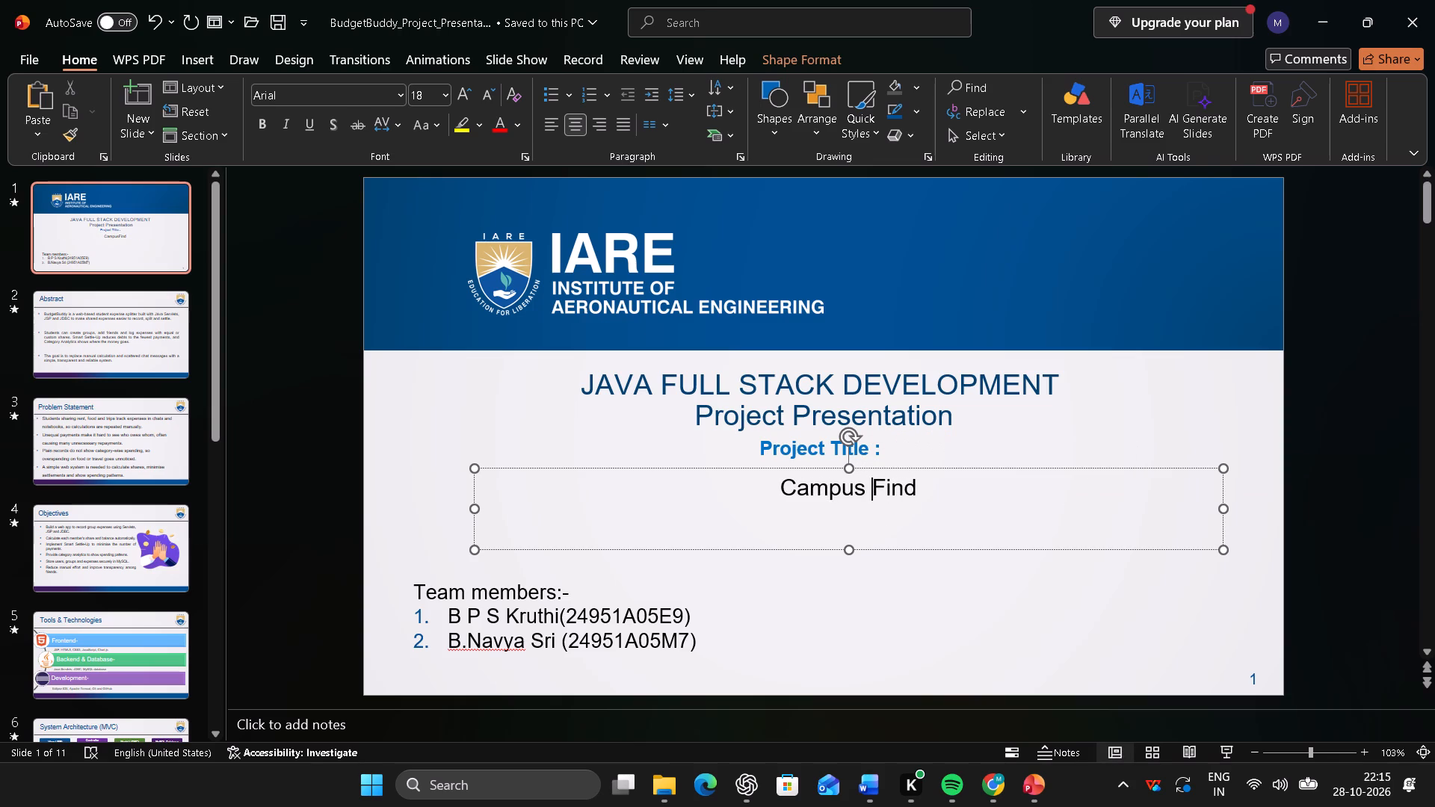
key("Right")
key("Right")
key("Right")
key("Right")
key("Right")
key("space")
type("AI")
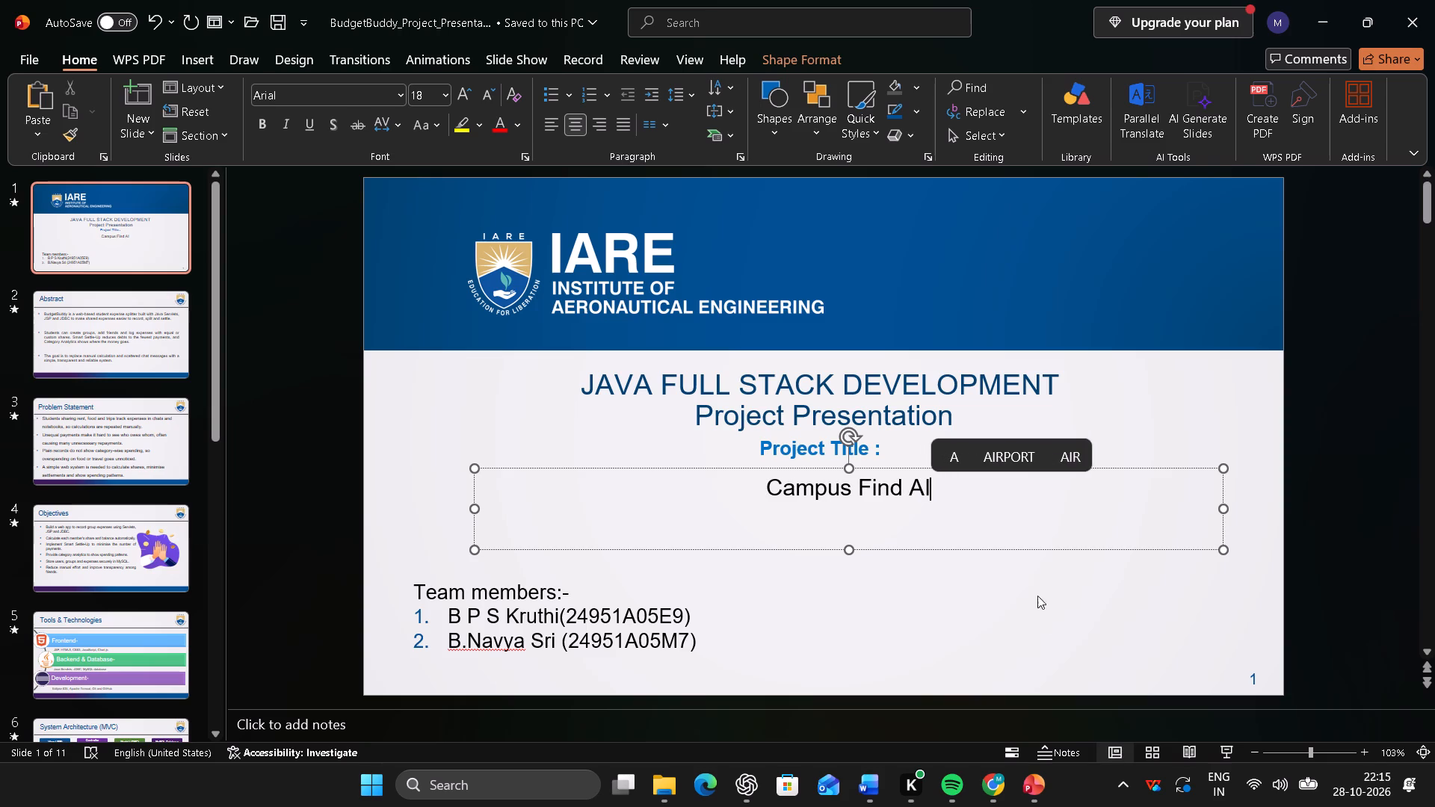
left_click(1076, 643)
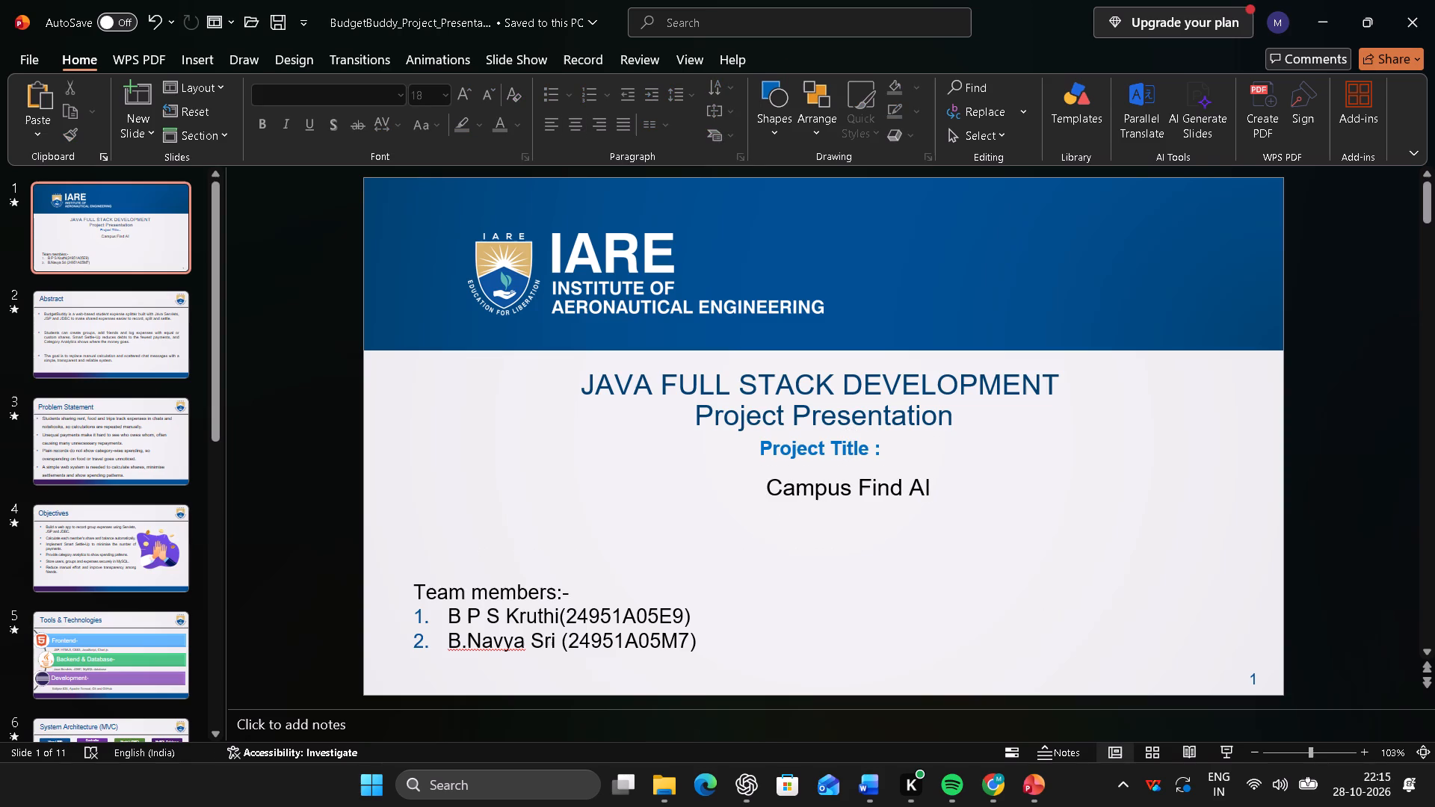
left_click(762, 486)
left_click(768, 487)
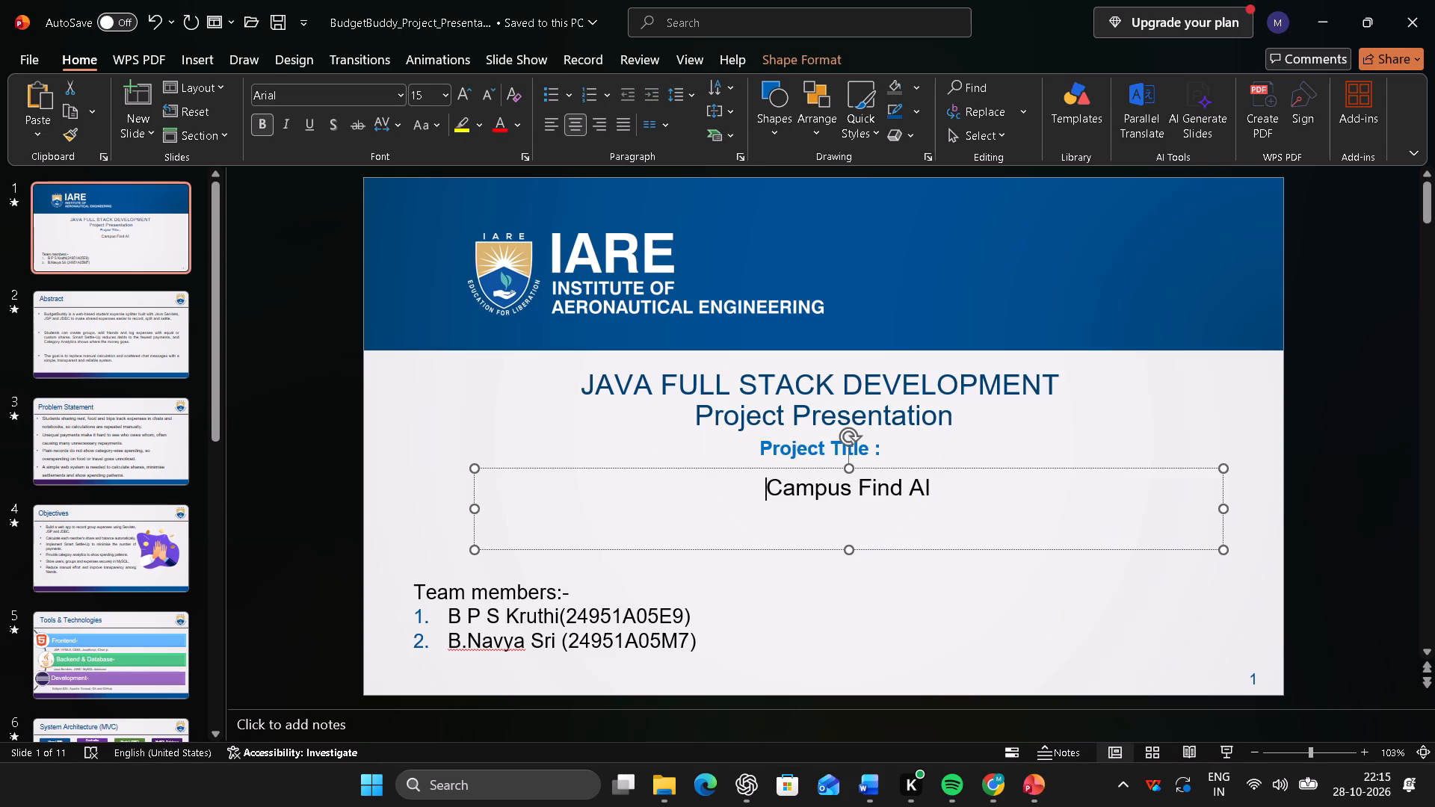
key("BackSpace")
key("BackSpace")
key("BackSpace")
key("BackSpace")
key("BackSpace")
Move the "Campus Find AI" text box so that its text is centred beneath the "Project Title :" label.
left_click_drag(688, 410, 794, 471)
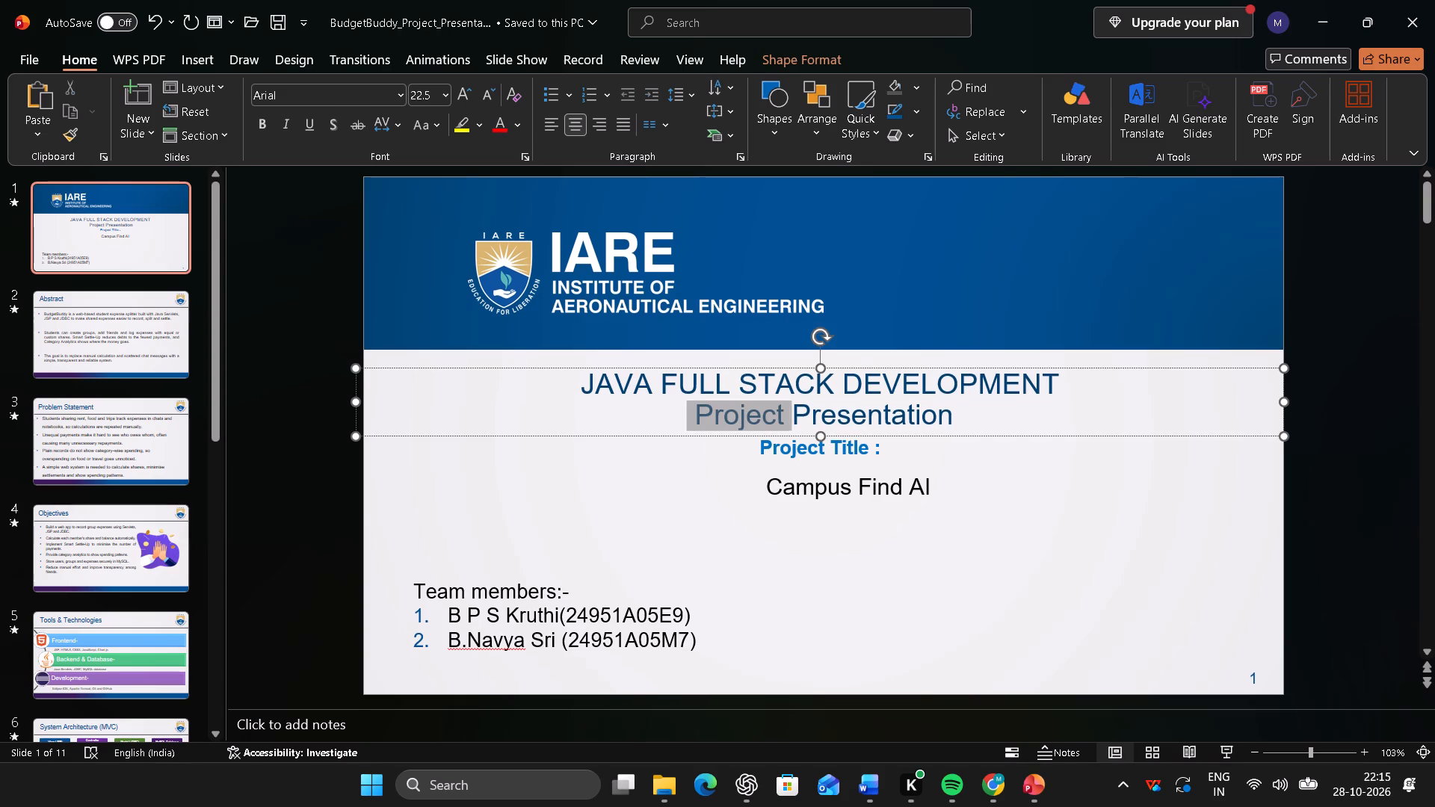
left_click_drag(794, 471, 956, 551)
left_click(956, 551)
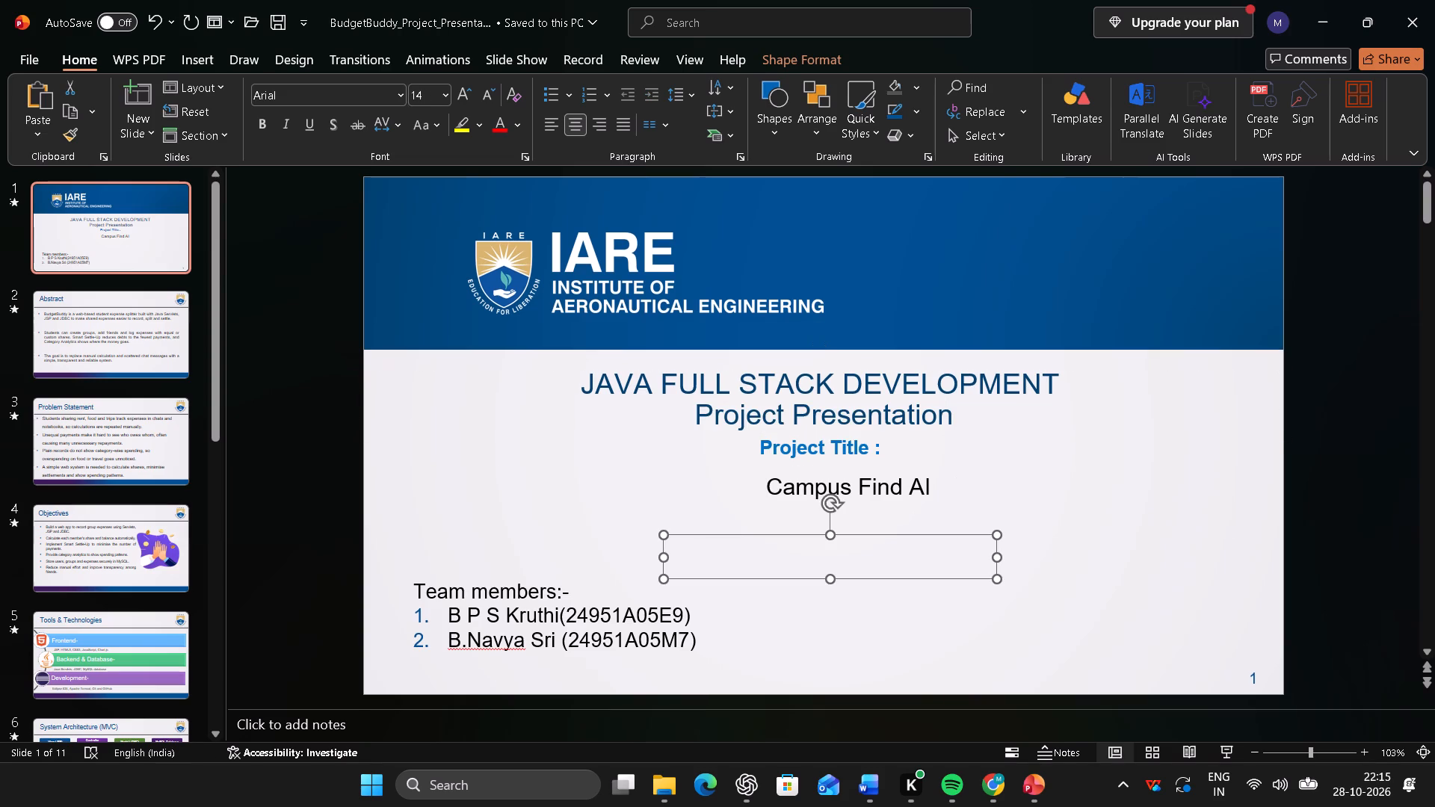
left_click(753, 485)
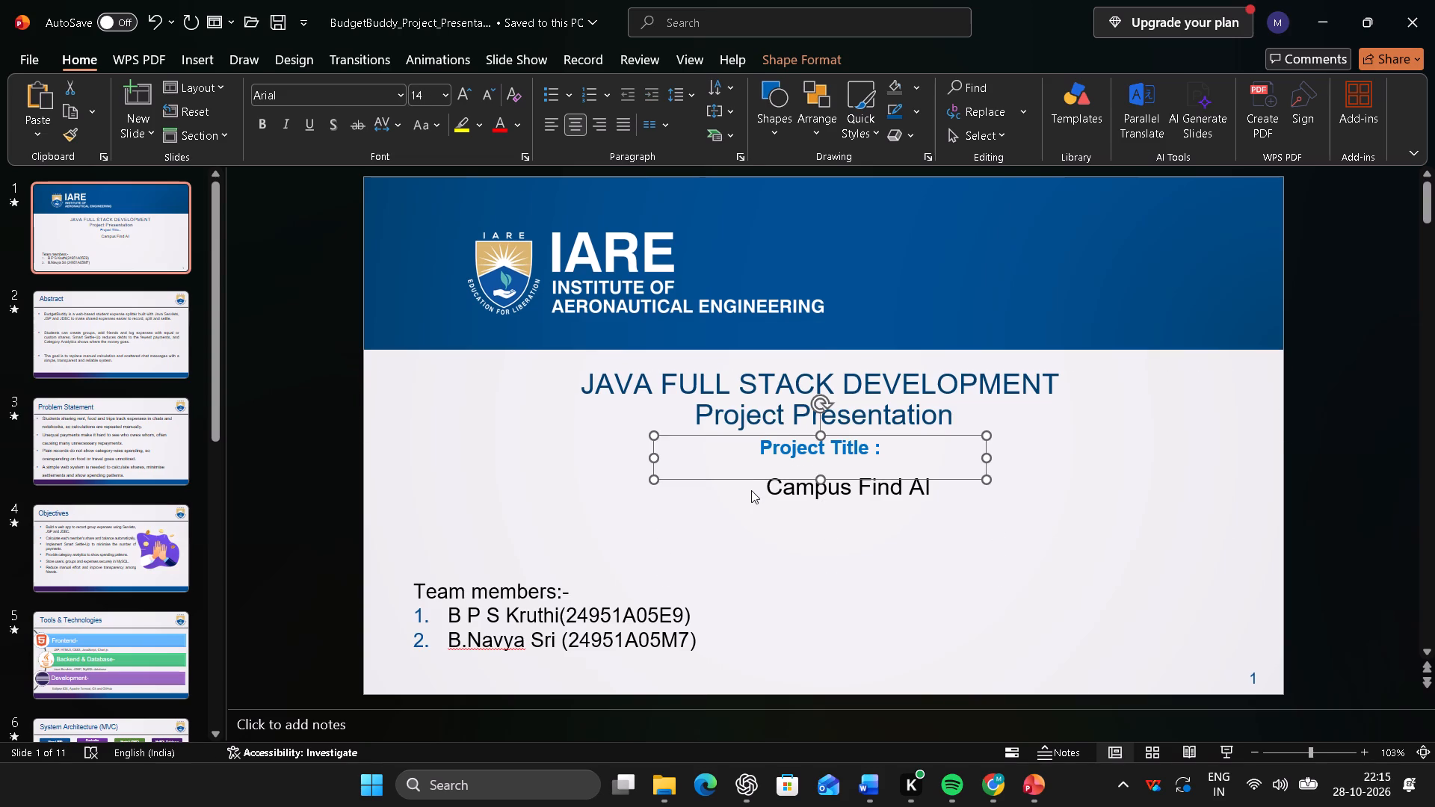
left_click(751, 490)
left_click(800, 486)
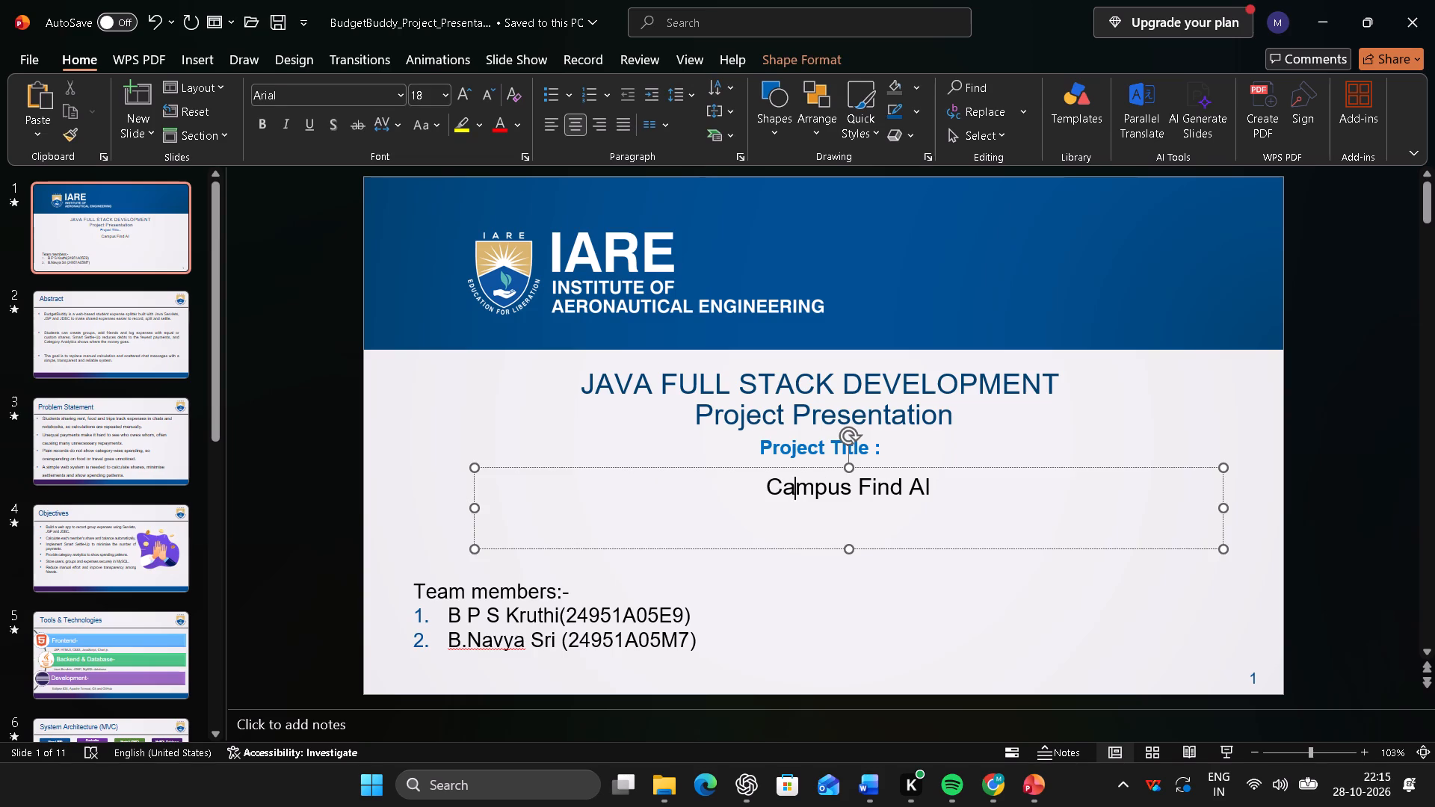
left_click_drag(469, 498, 440, 504)
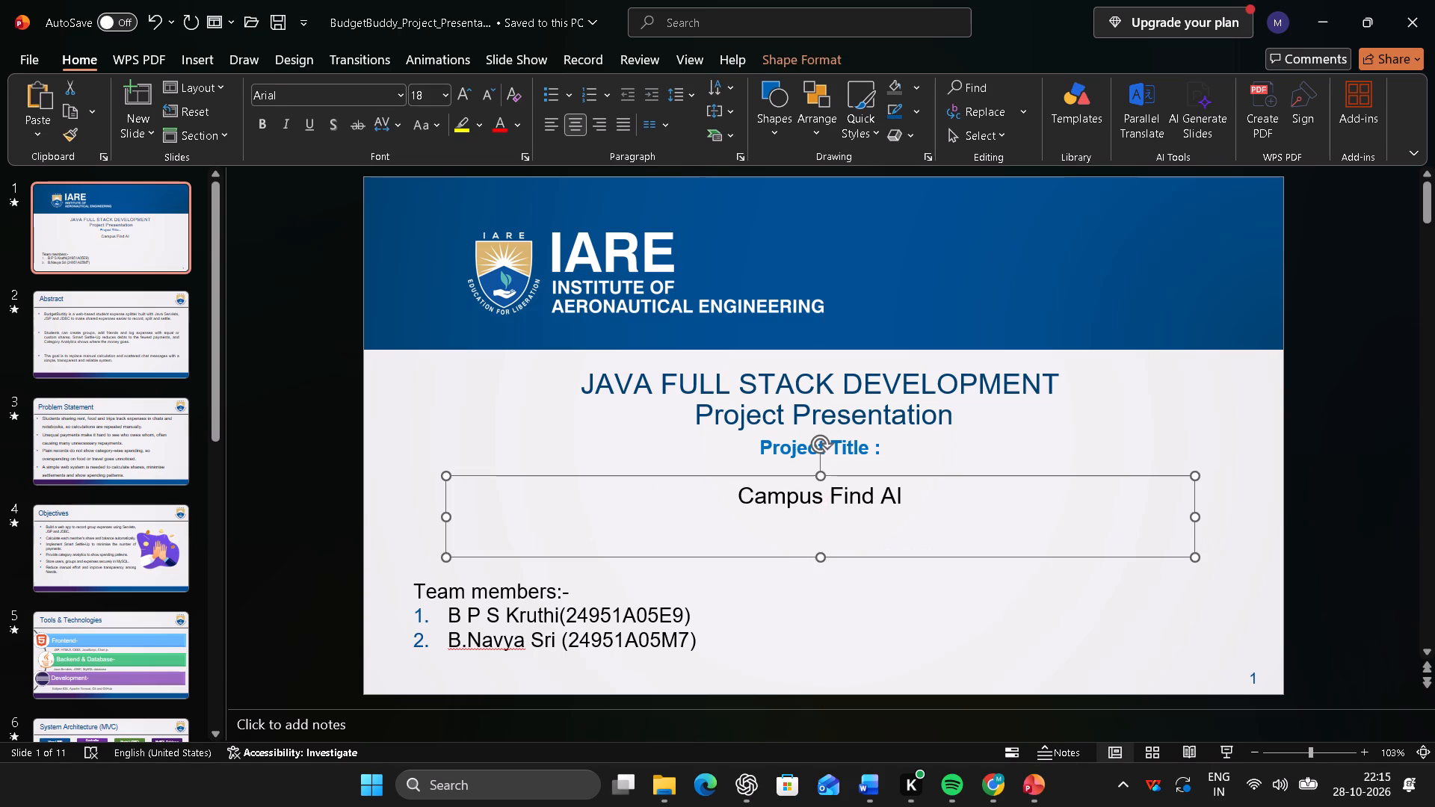
Increase the font size of the "Campus Find AI" title text to 20.
left_click(917, 495)
left_click_drag(924, 492, 810, 486)
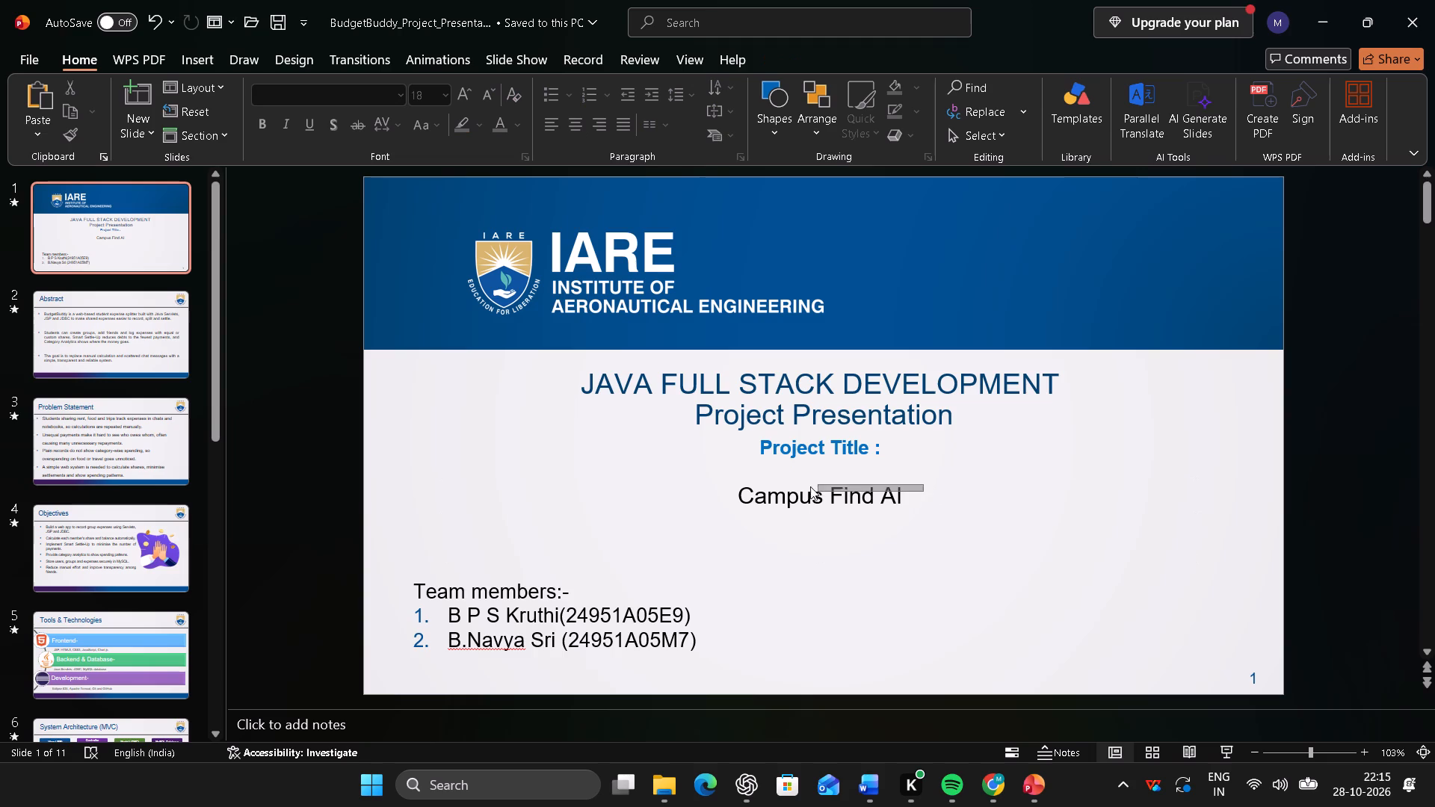
left_click_drag(810, 486, 794, 489)
left_click_drag(741, 495, 1024, 471)
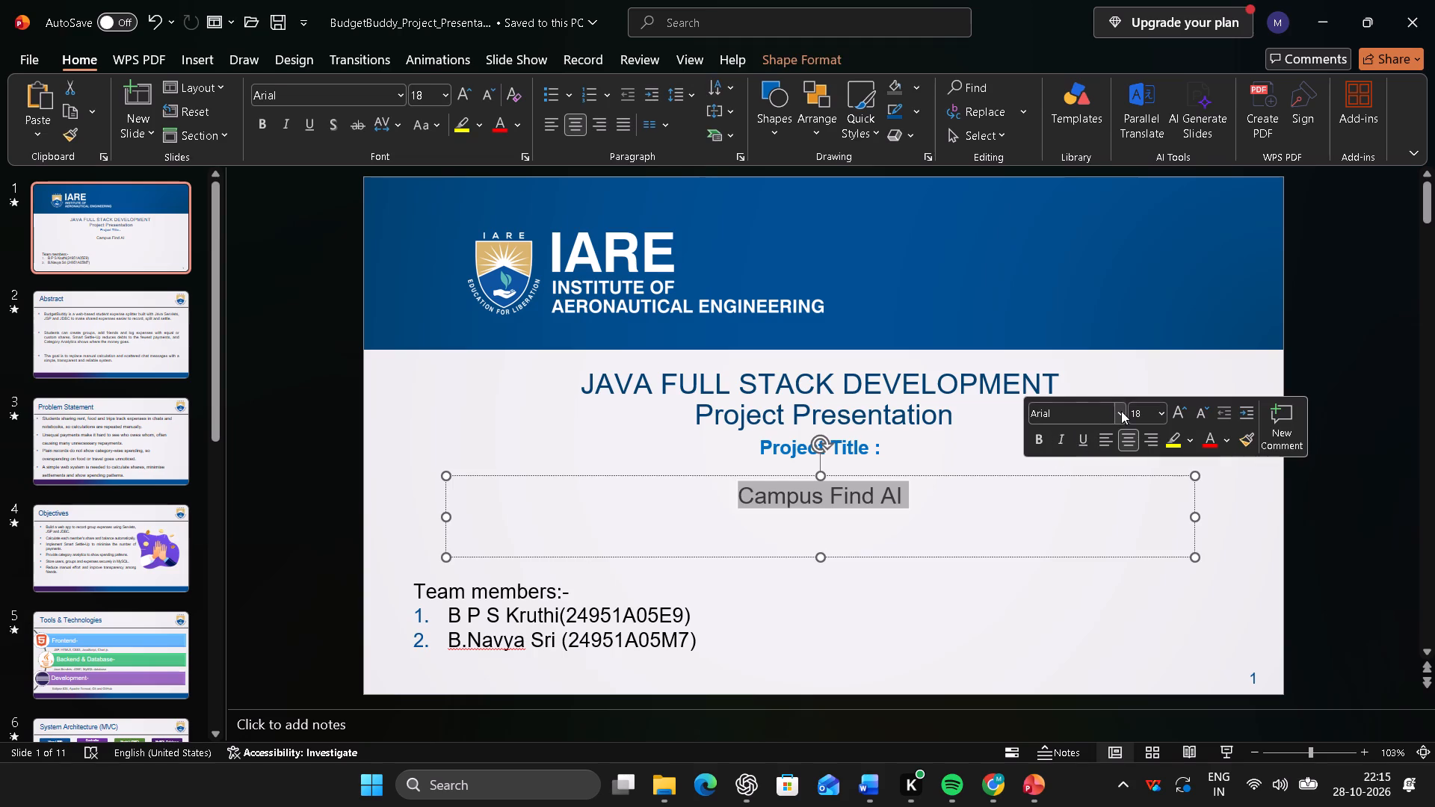
left_click(1121, 411)
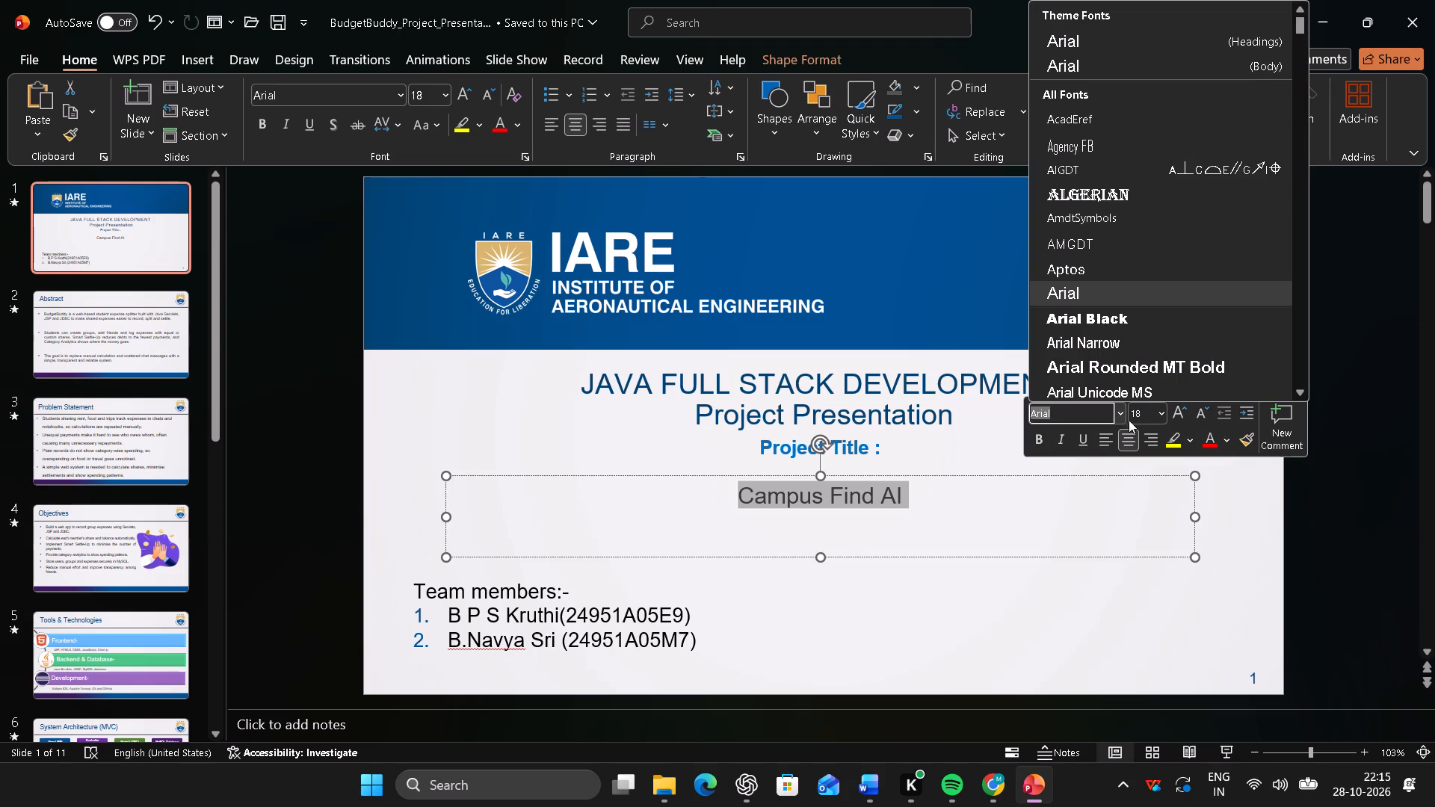
left_click(1169, 415)
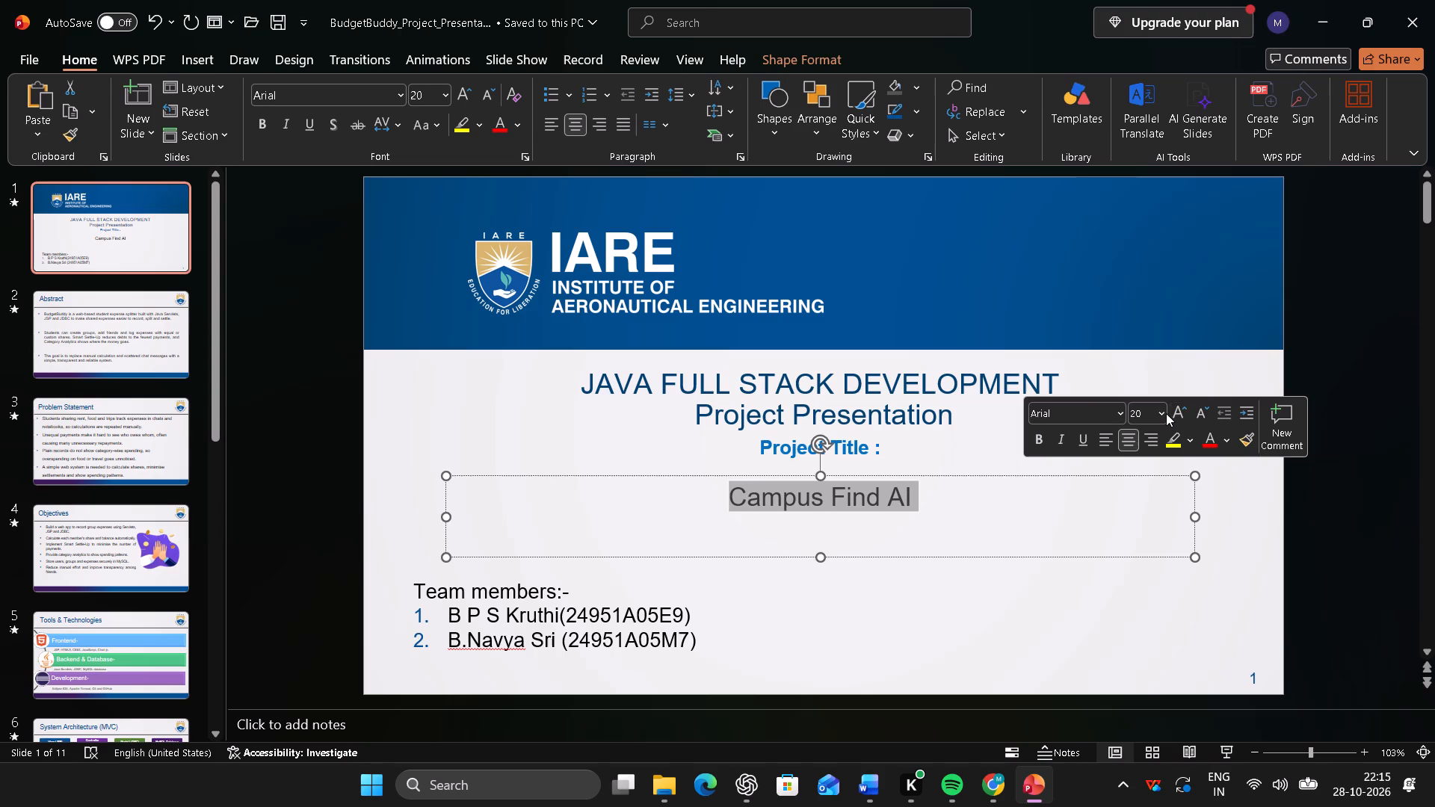
left_click(985, 458)
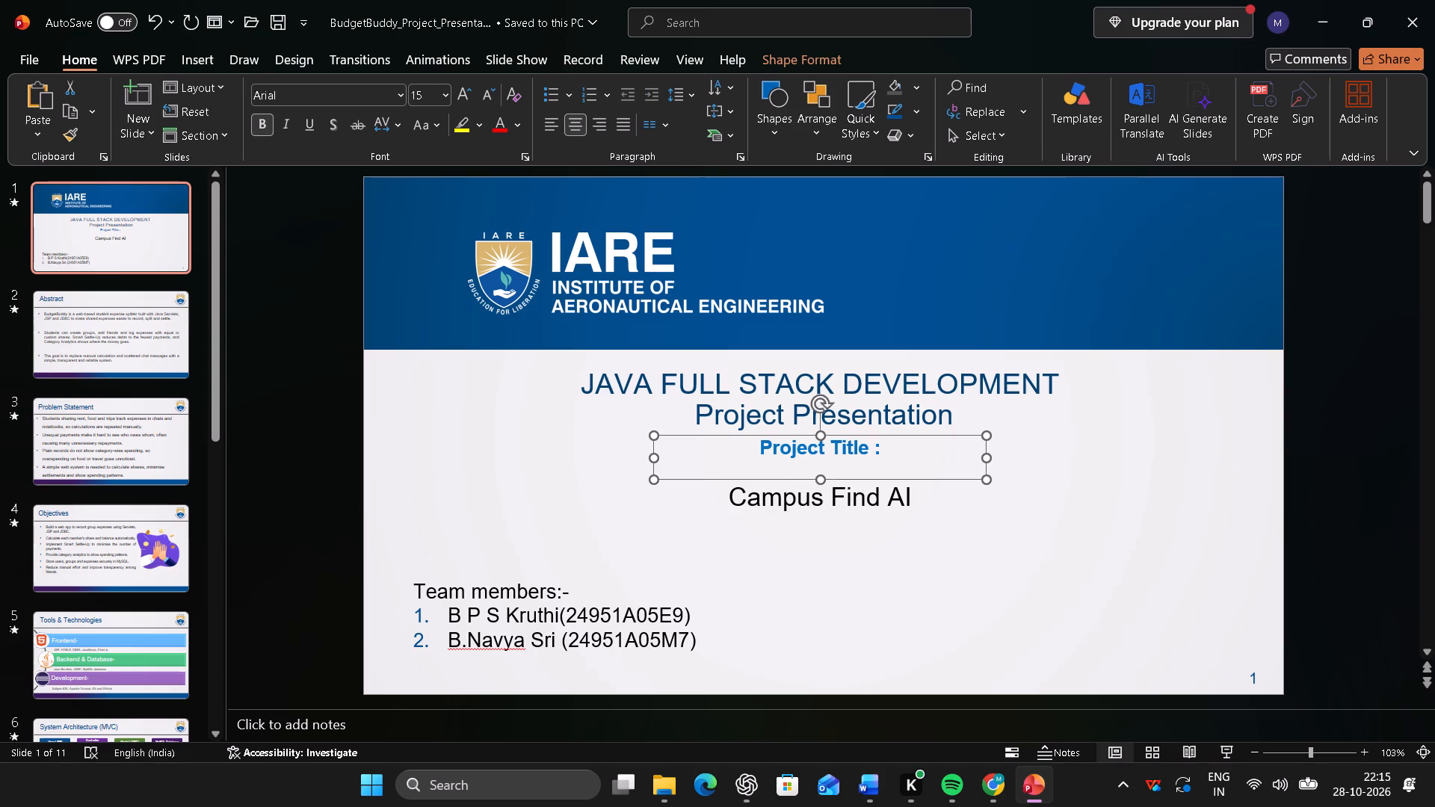
Replace the names of both listed team members on the title slide, keeping their roll numbers in brackets.
left_click_drag(445, 622, 549, 615)
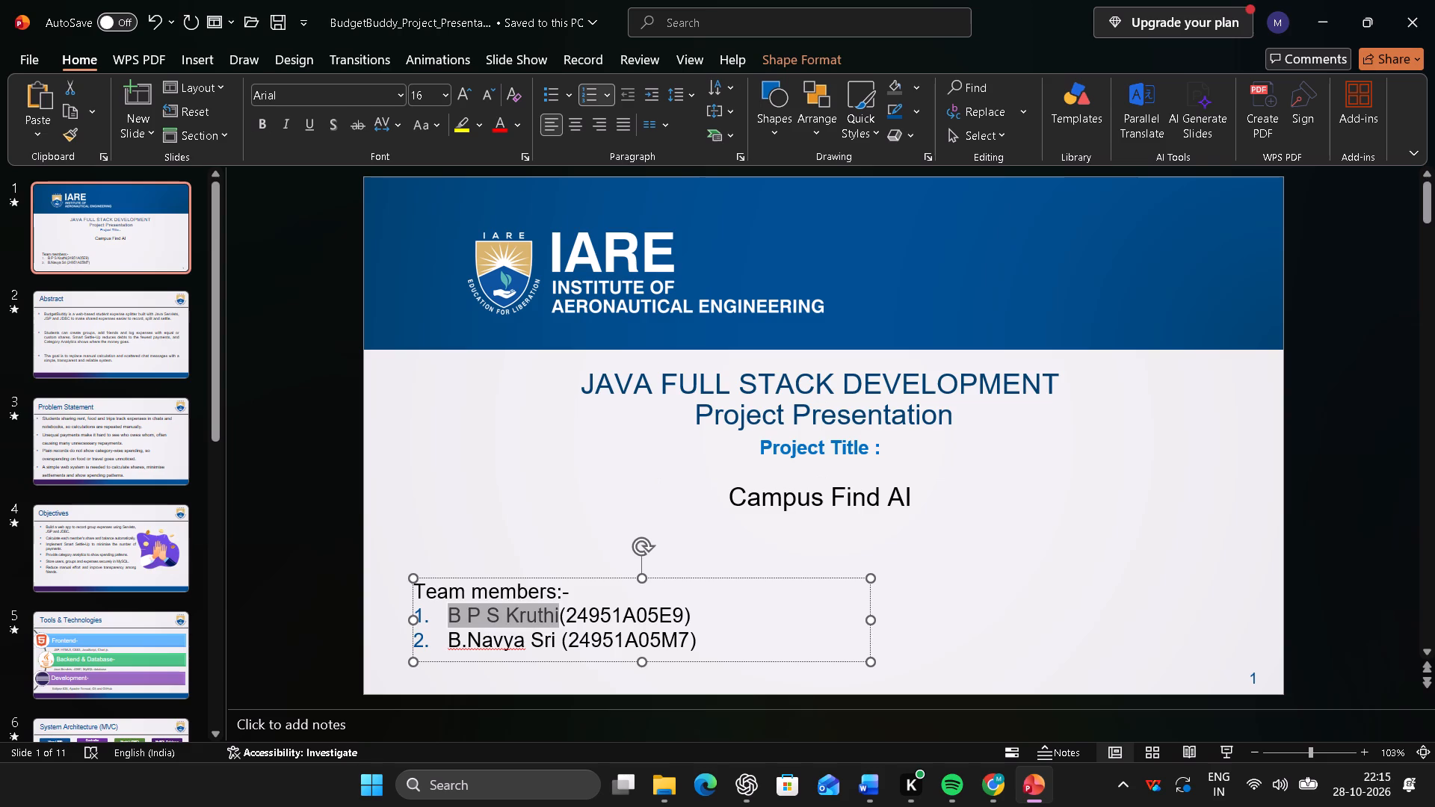
left_click_drag(549, 615, 552, 615)
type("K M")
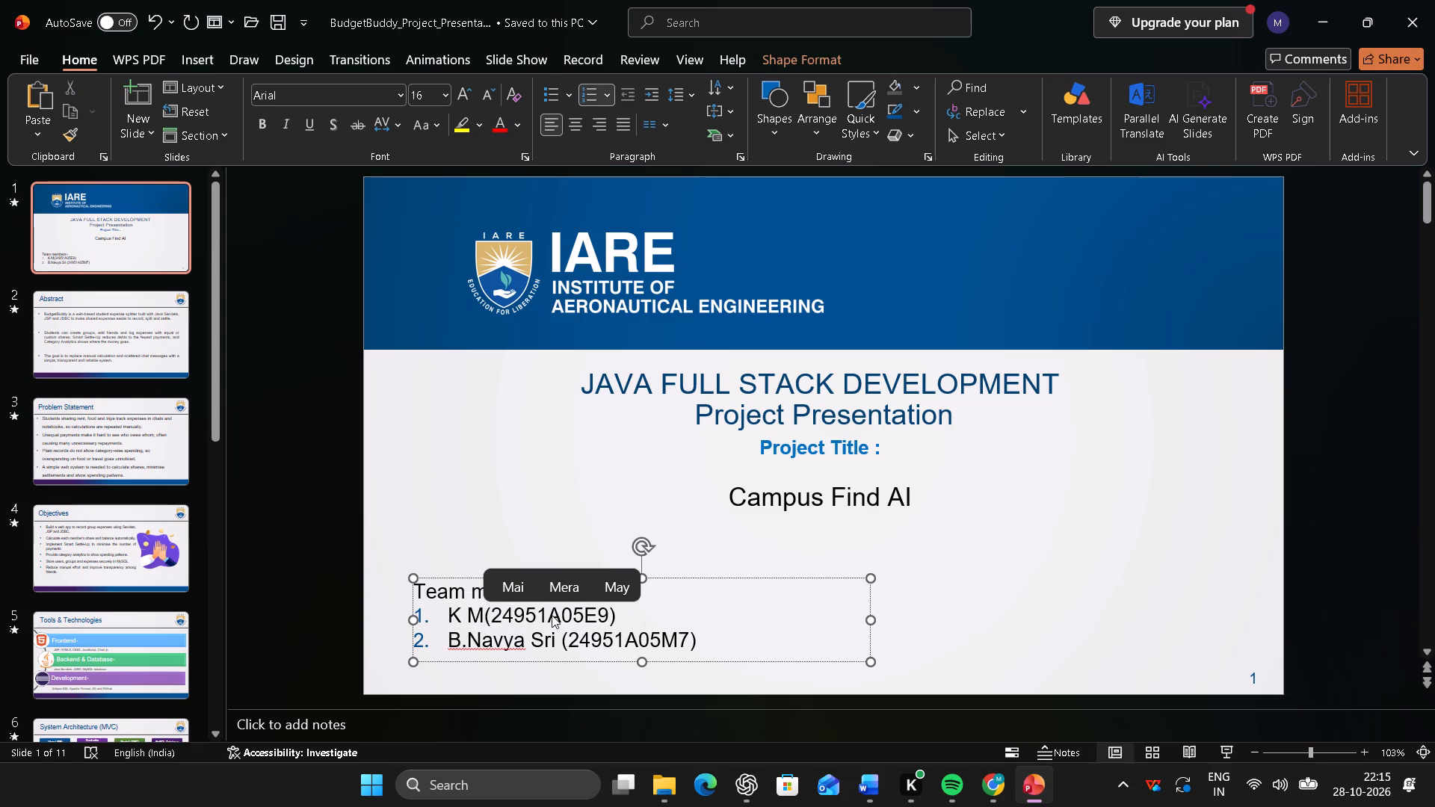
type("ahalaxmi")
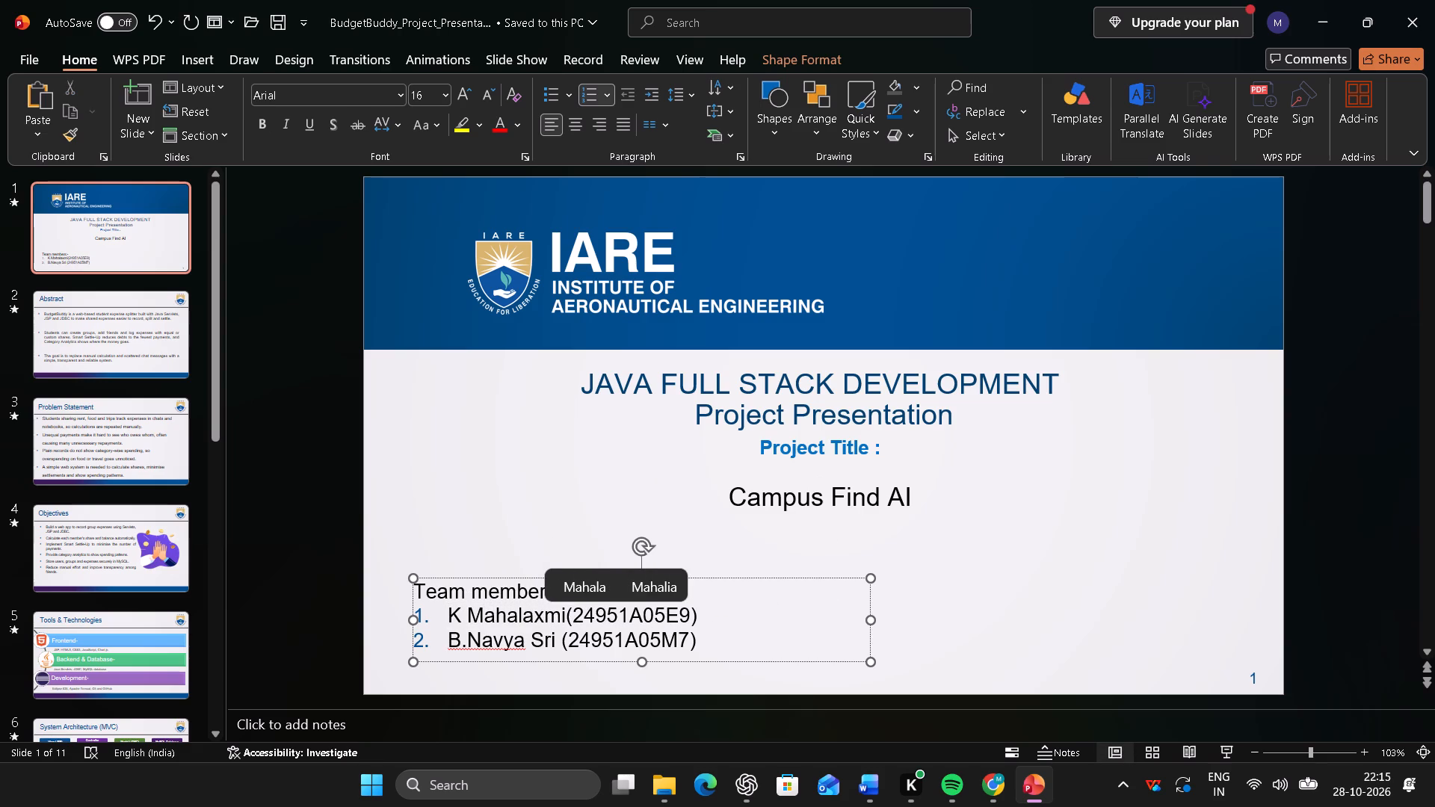
left_click_drag(560, 639, 424, 635)
key("shift+c")
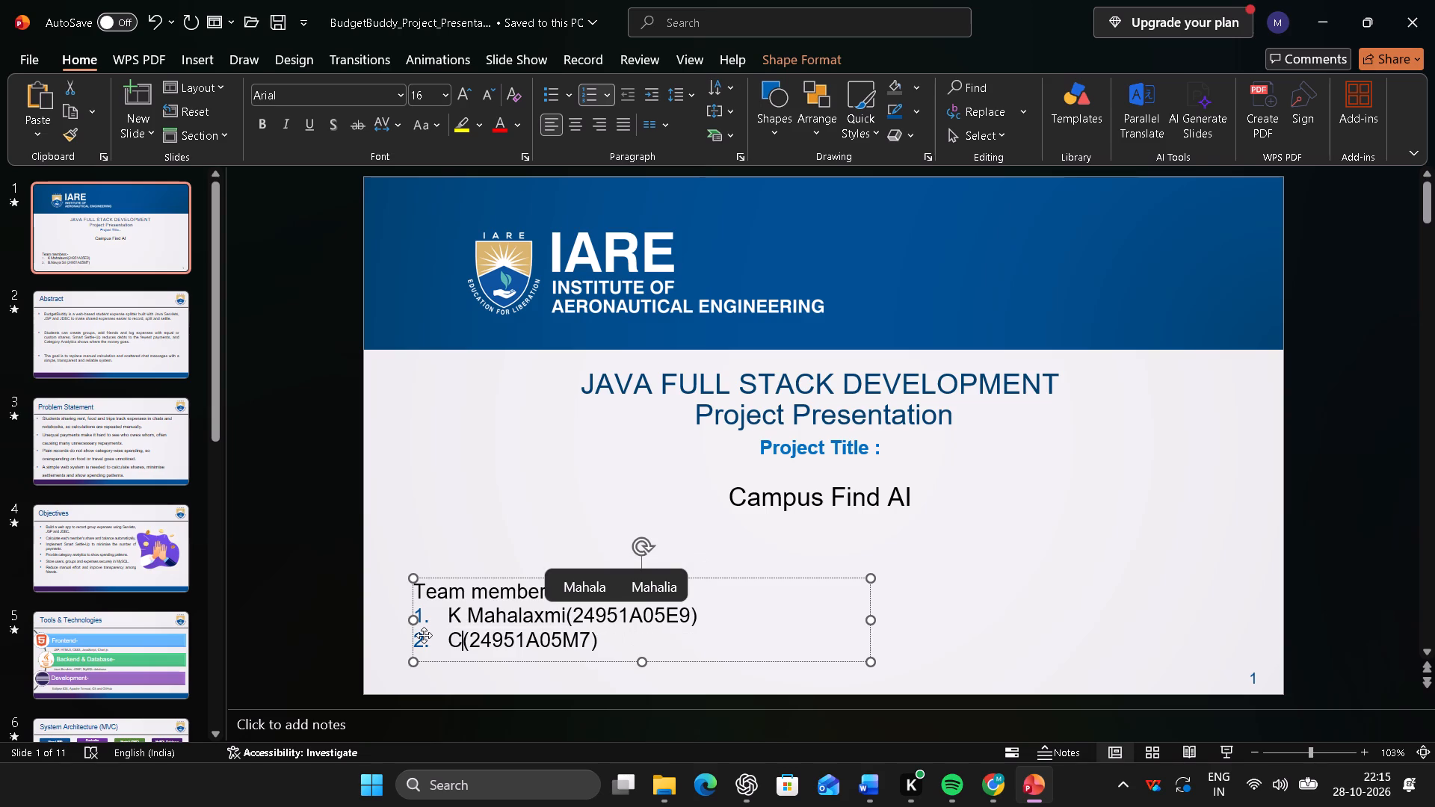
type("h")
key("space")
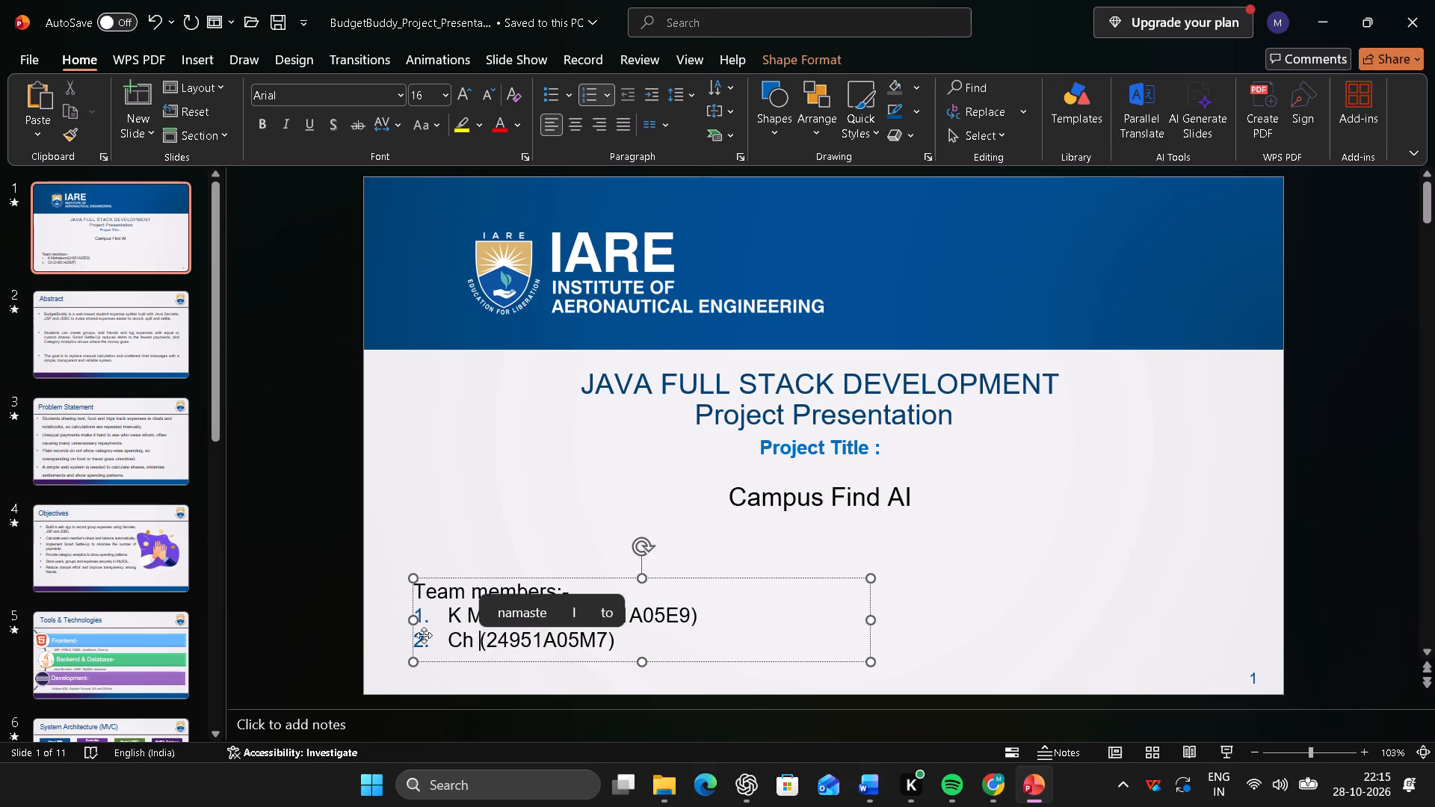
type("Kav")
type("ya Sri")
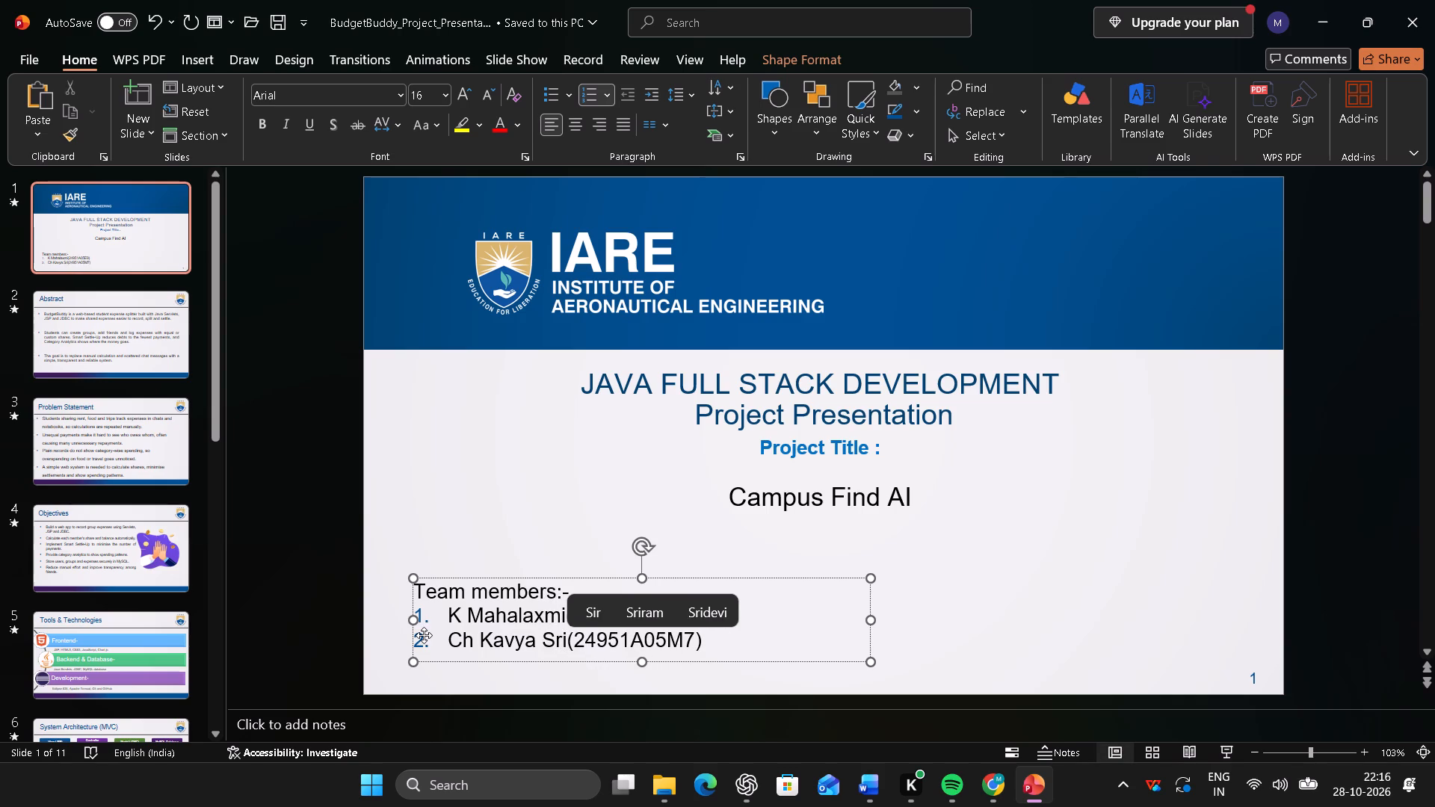
Replace the last two characters of each team member's roll number on the title slide.
left_click(649, 655)
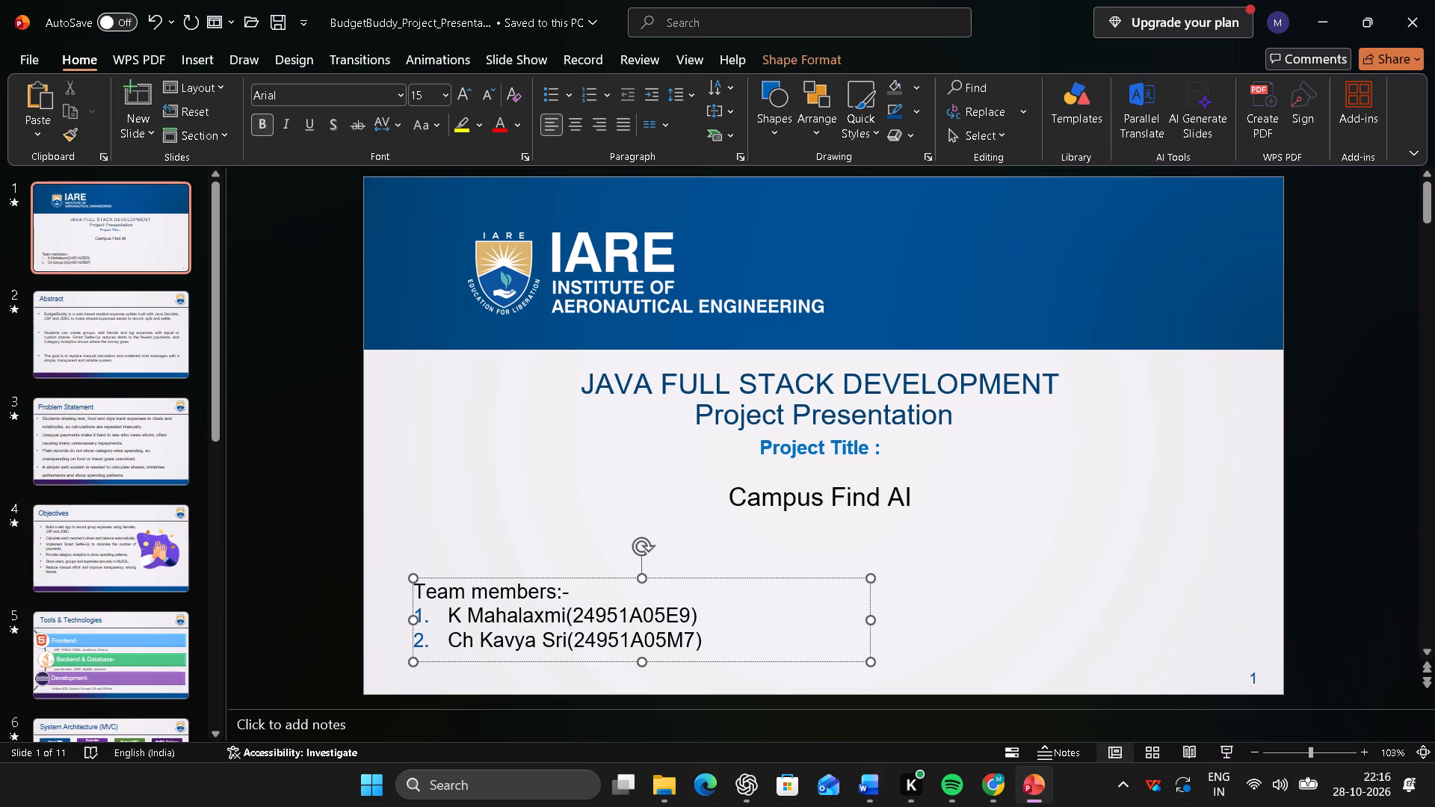
left_click(690, 620)
key("BackSpace")
key("BackSpace")
type("H1")
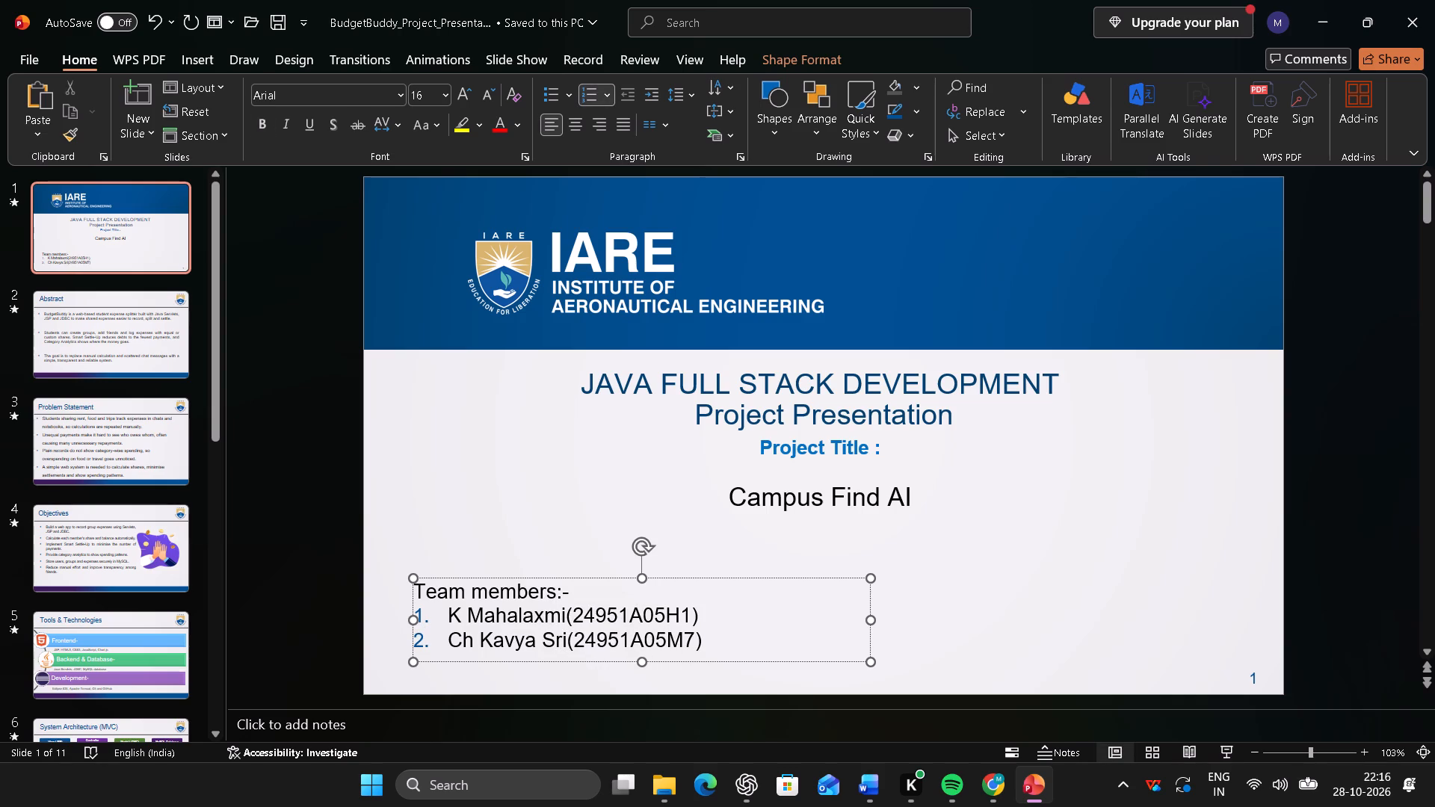
key("Down")
key("BackSpace")
key("BackSpace")
key("shift+e")
key("0")
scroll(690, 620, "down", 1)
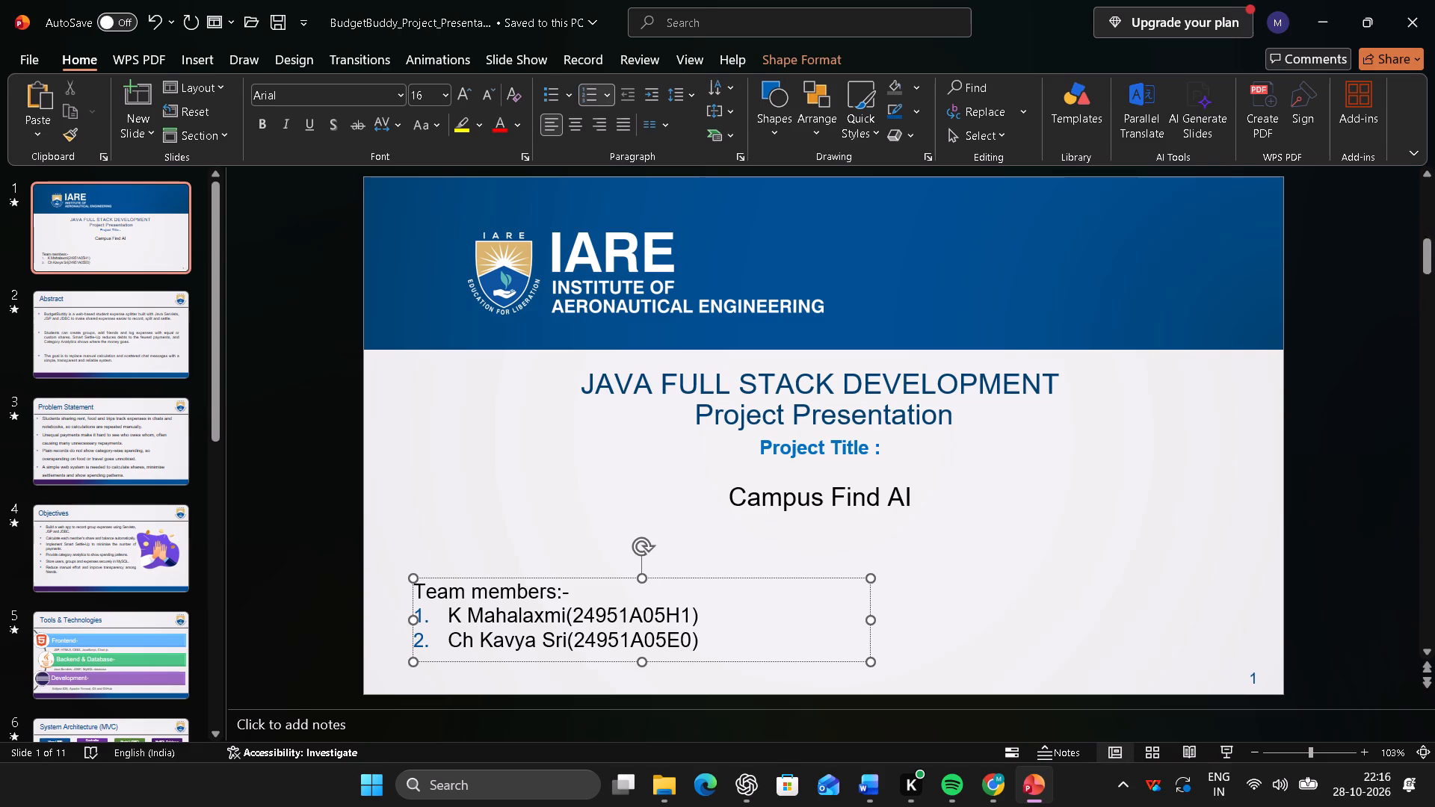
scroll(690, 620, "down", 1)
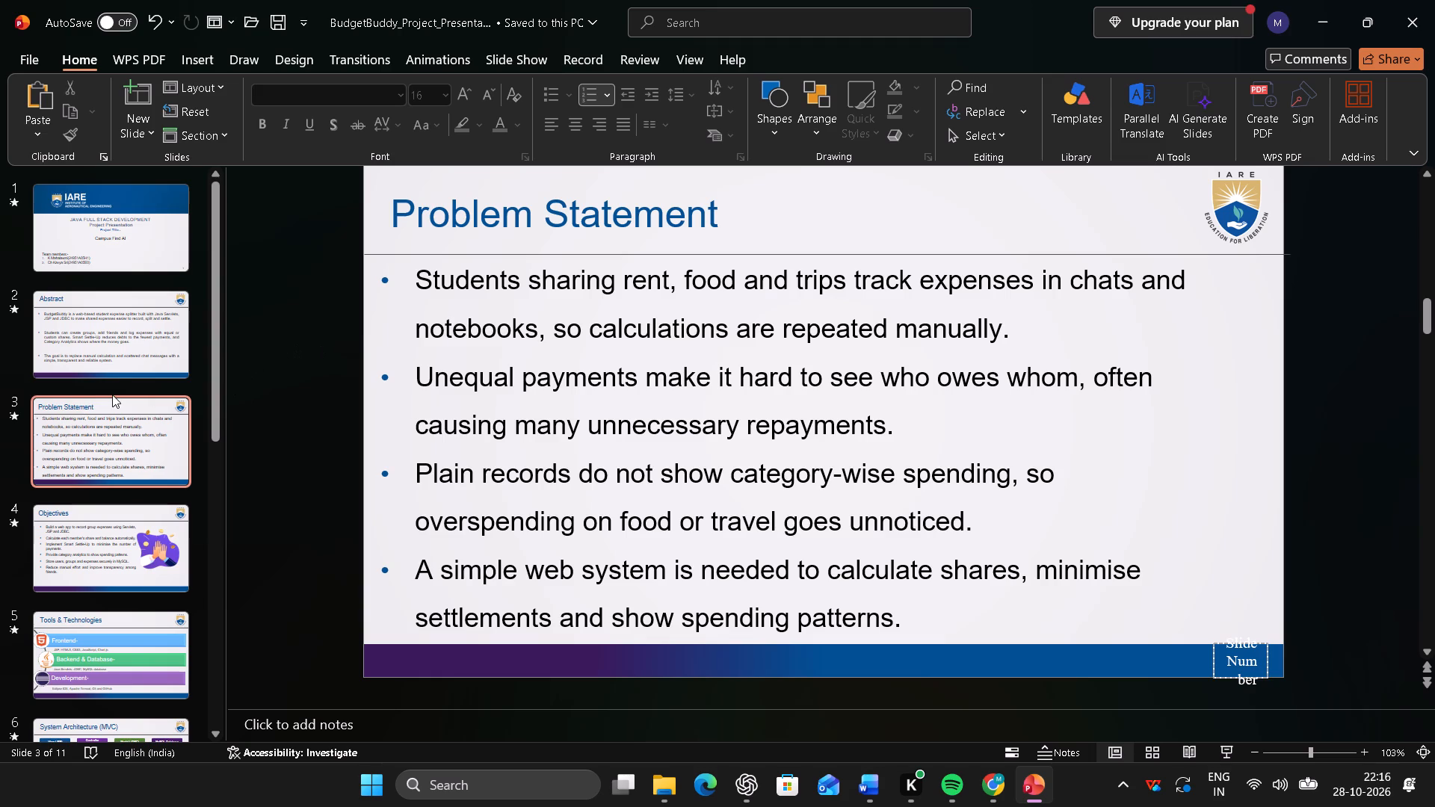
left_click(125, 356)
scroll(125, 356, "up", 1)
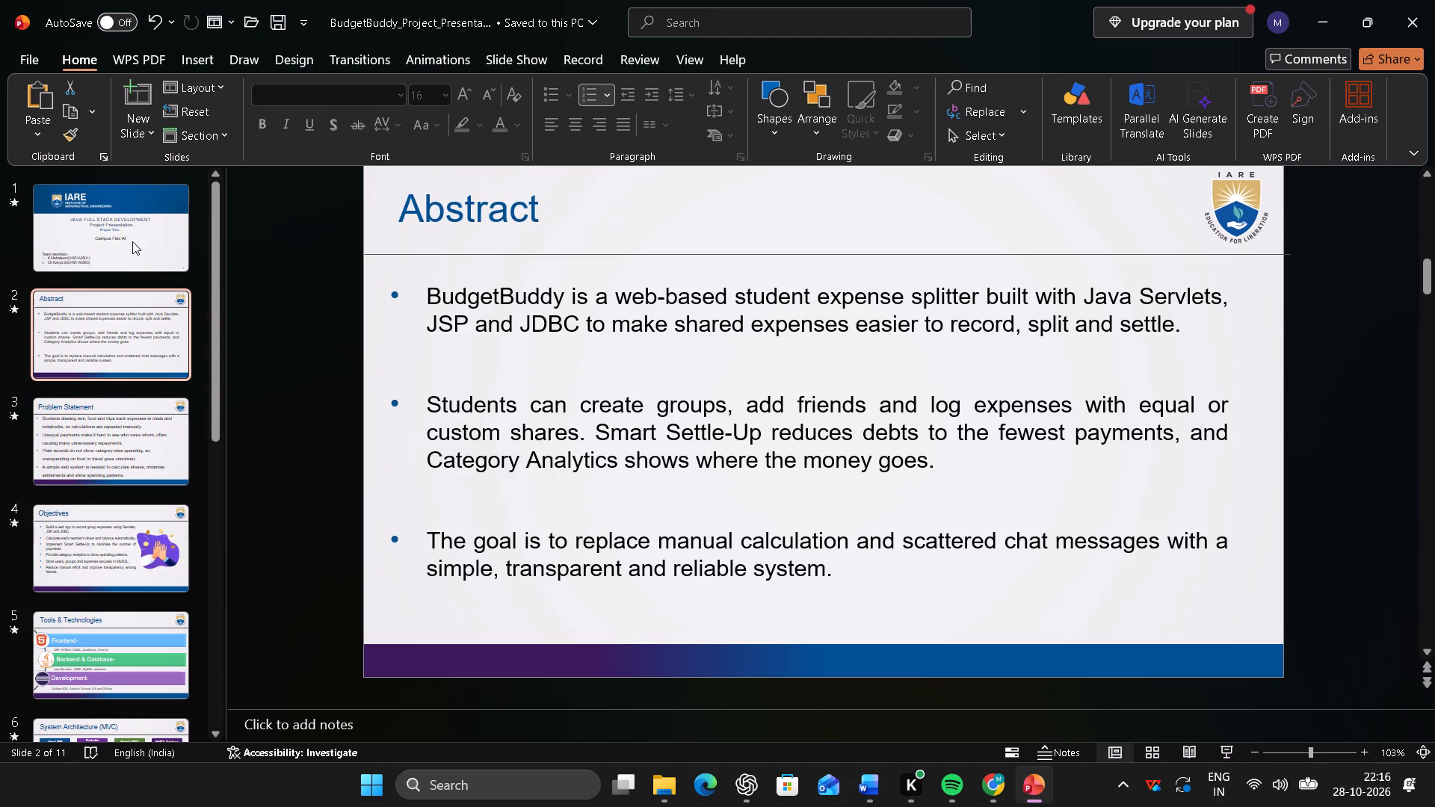
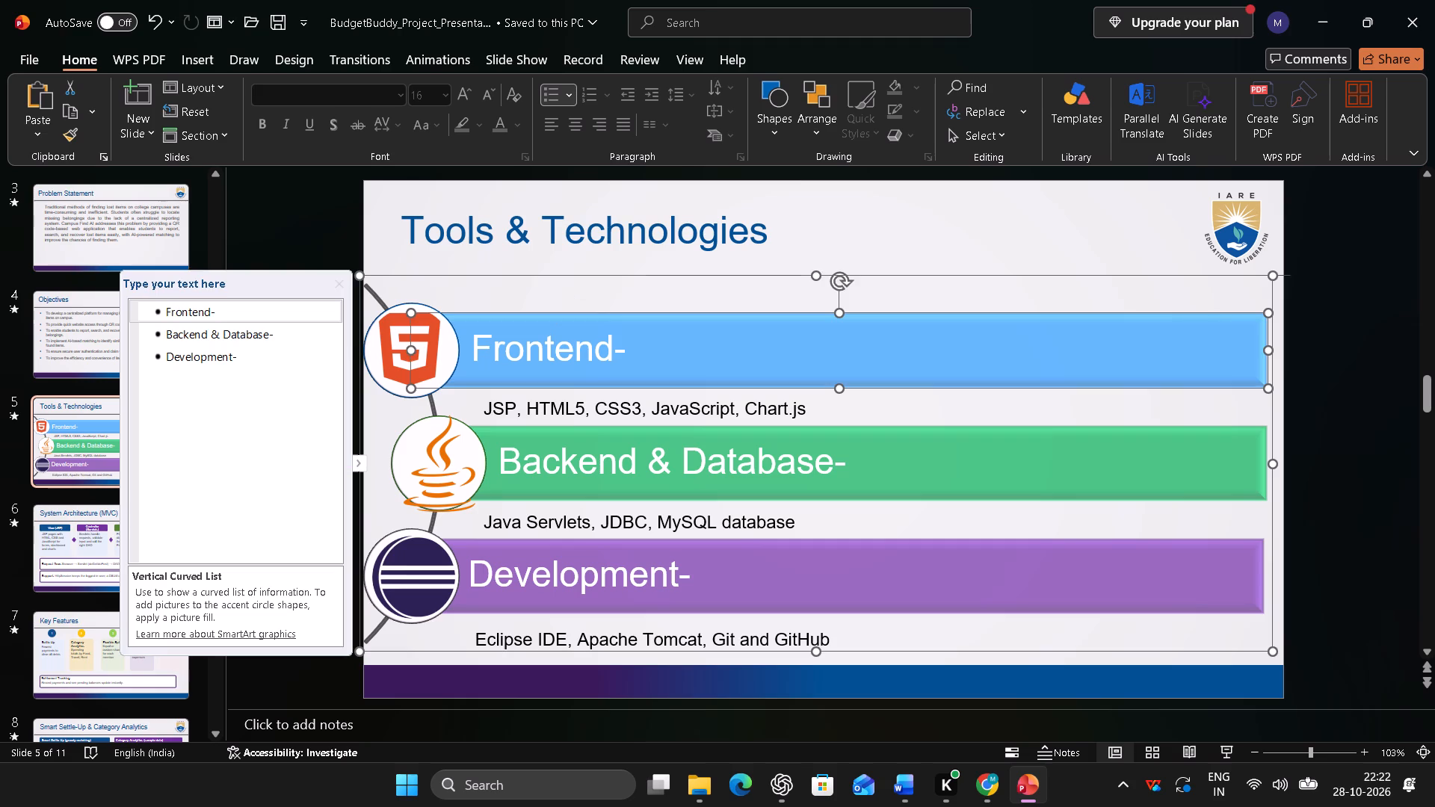
key("Delete")
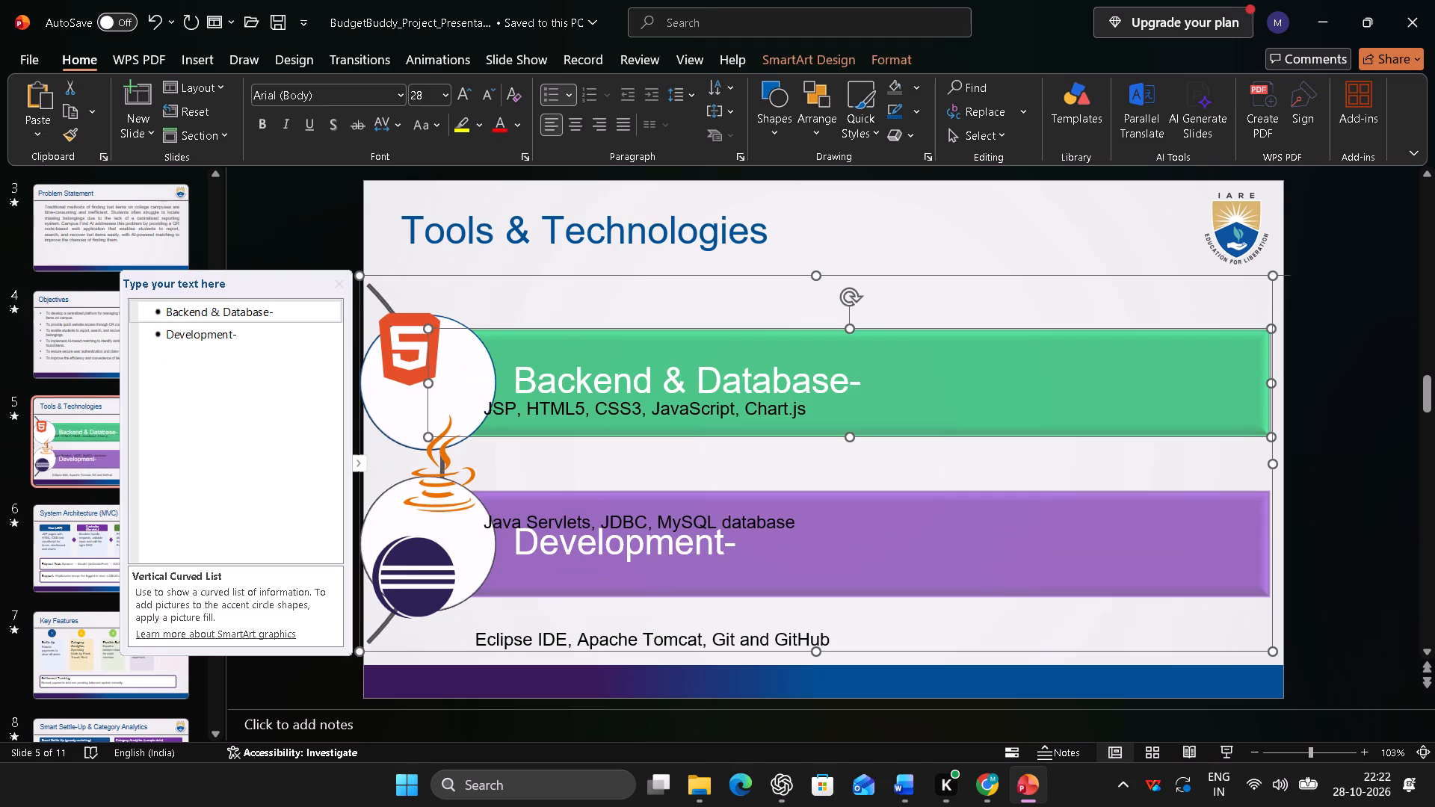
left_click(495, 338)
key("Delete")
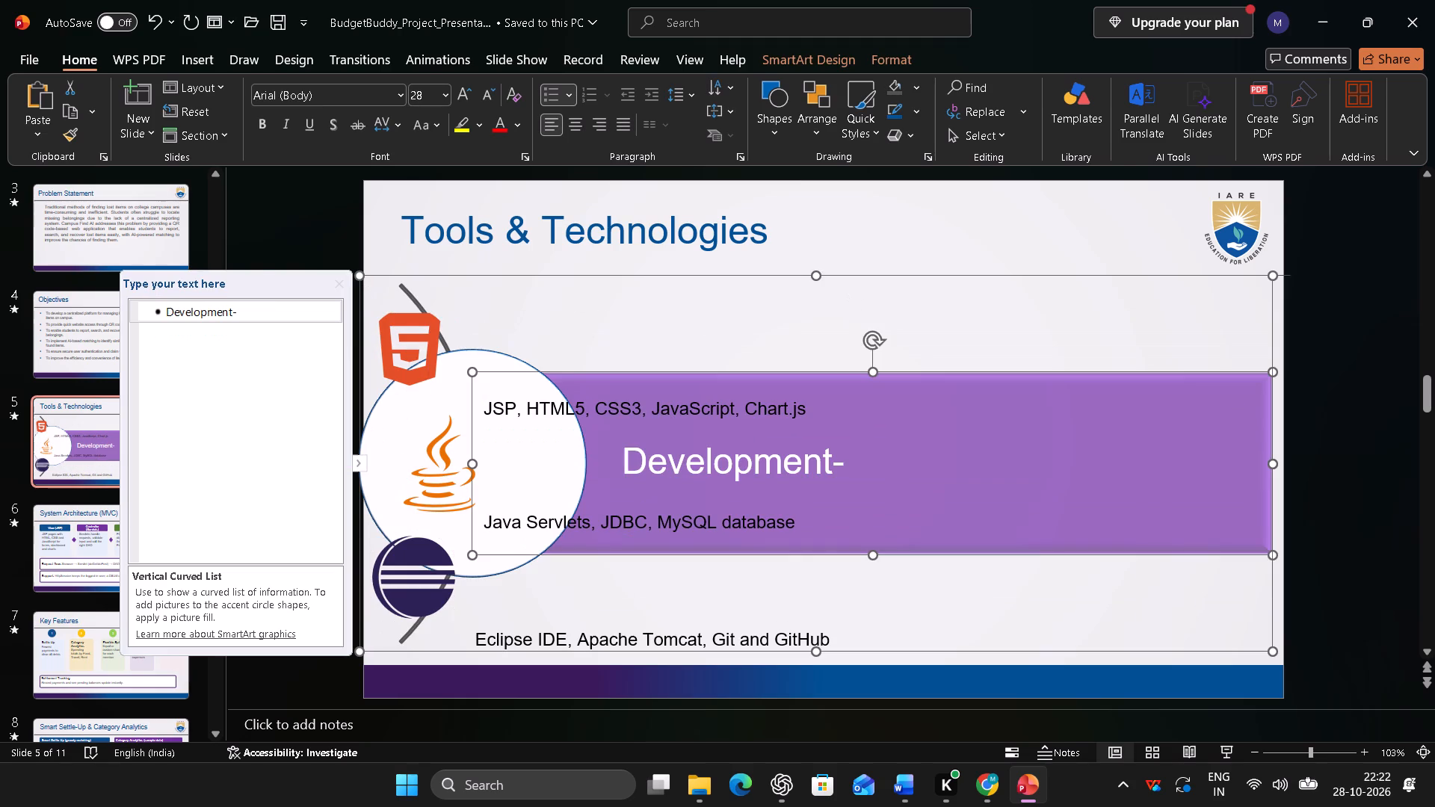
left_click(585, 389)
key("Delete")
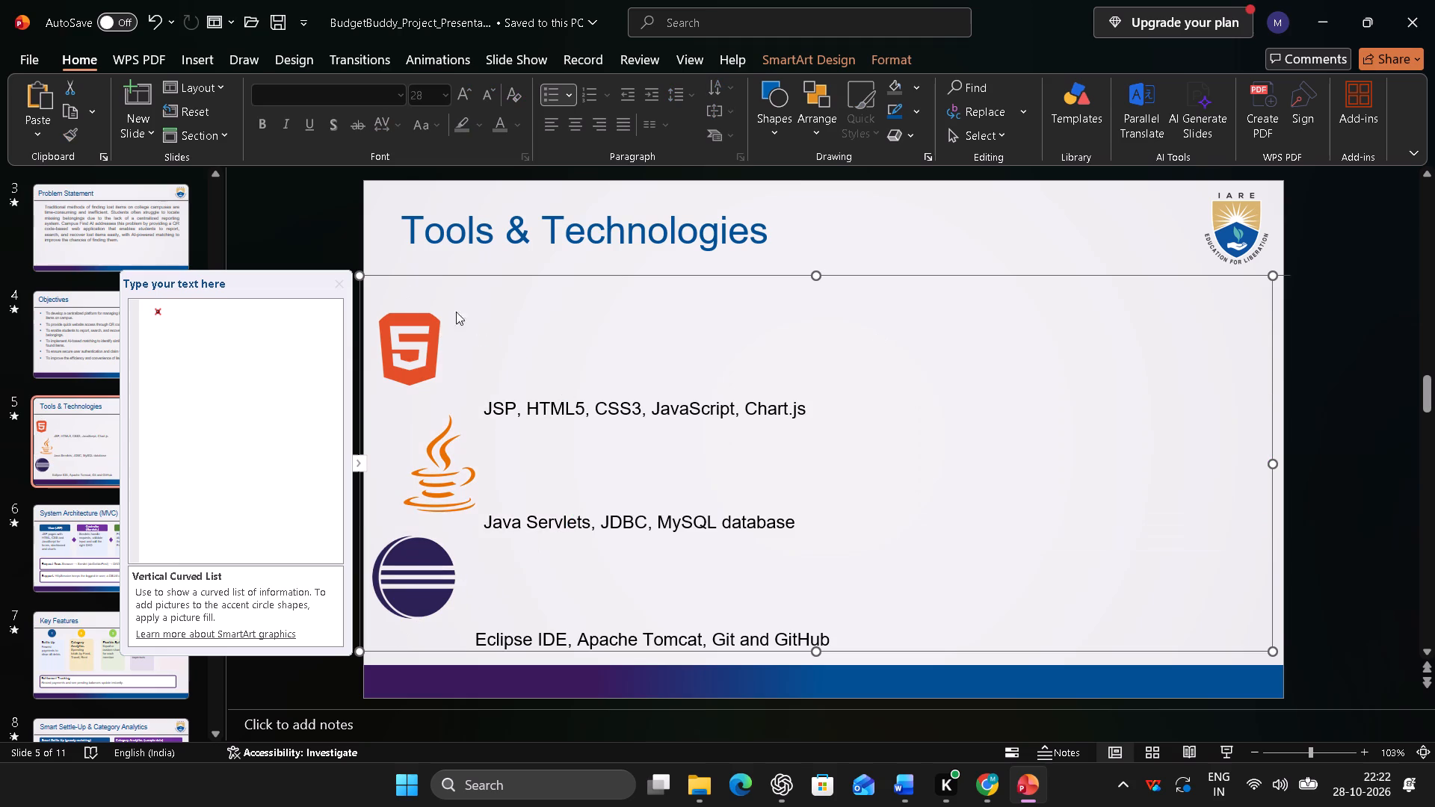
Delete the HTML5 logo and the "JSP, HTML5, CSS3, JavaScript, Chart.js" text box from the Tools & Technologies slide.
left_click(404, 337)
key("Delete")
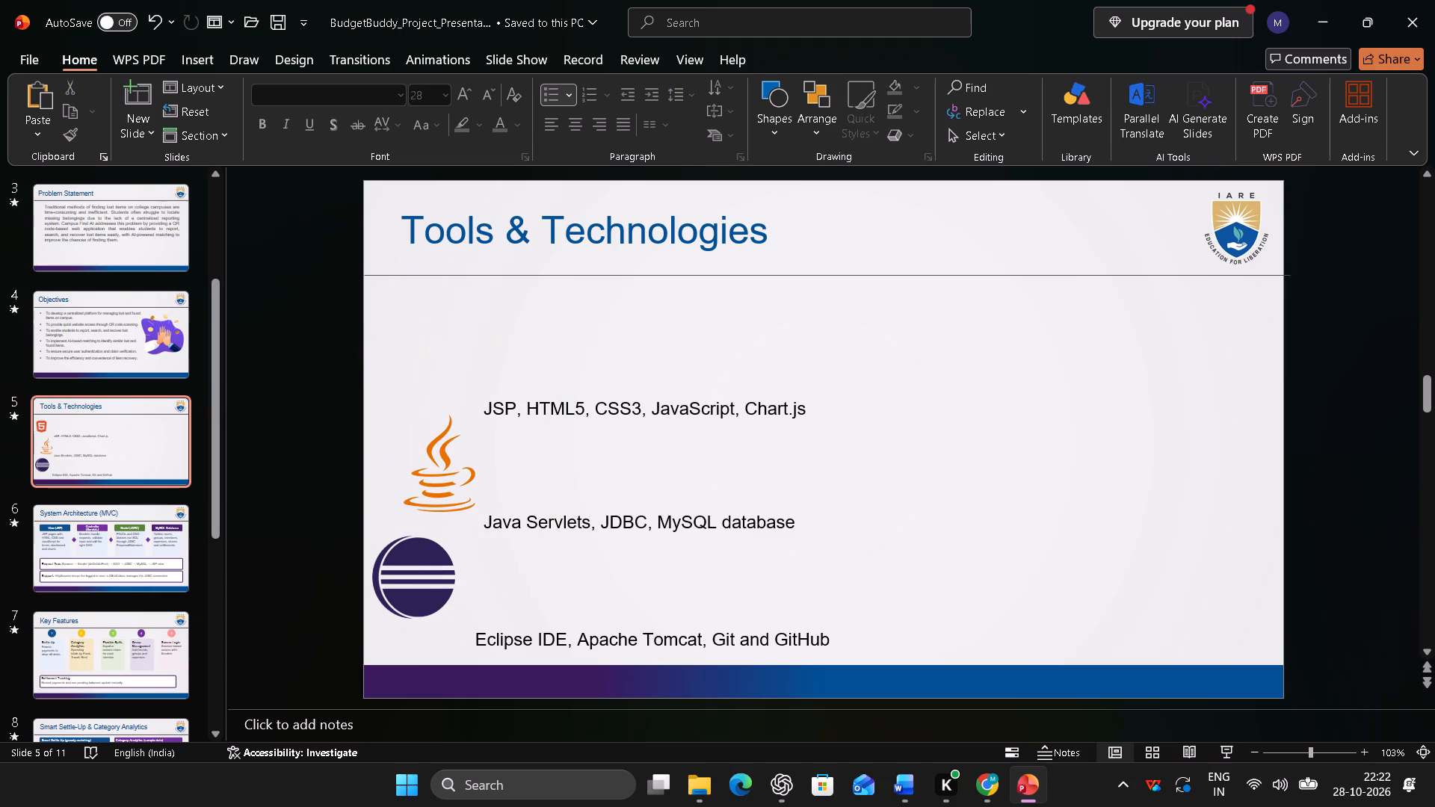
left_click_drag(475, 406, 527, 484)
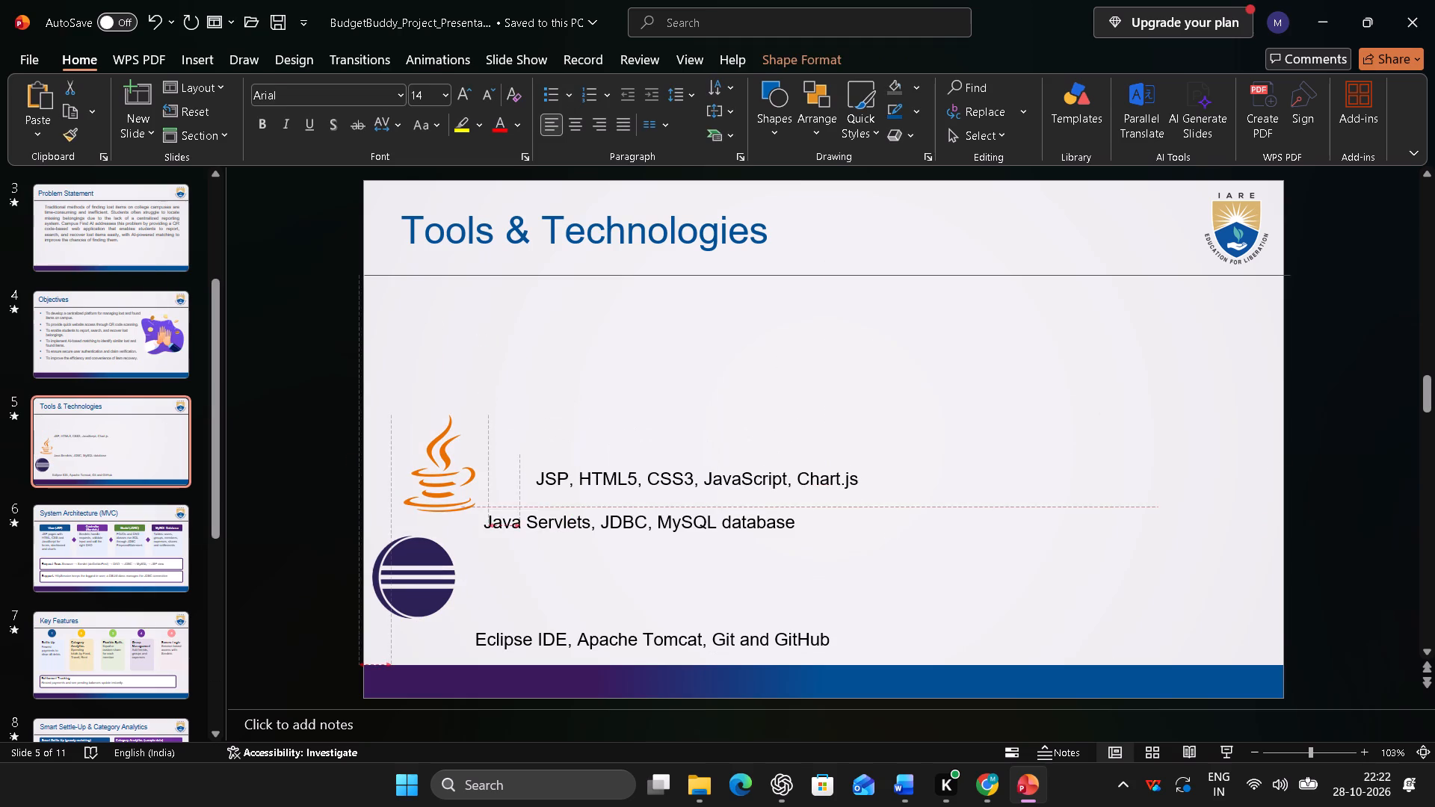
left_click_drag(527, 484, 515, 504)
key("Delete")
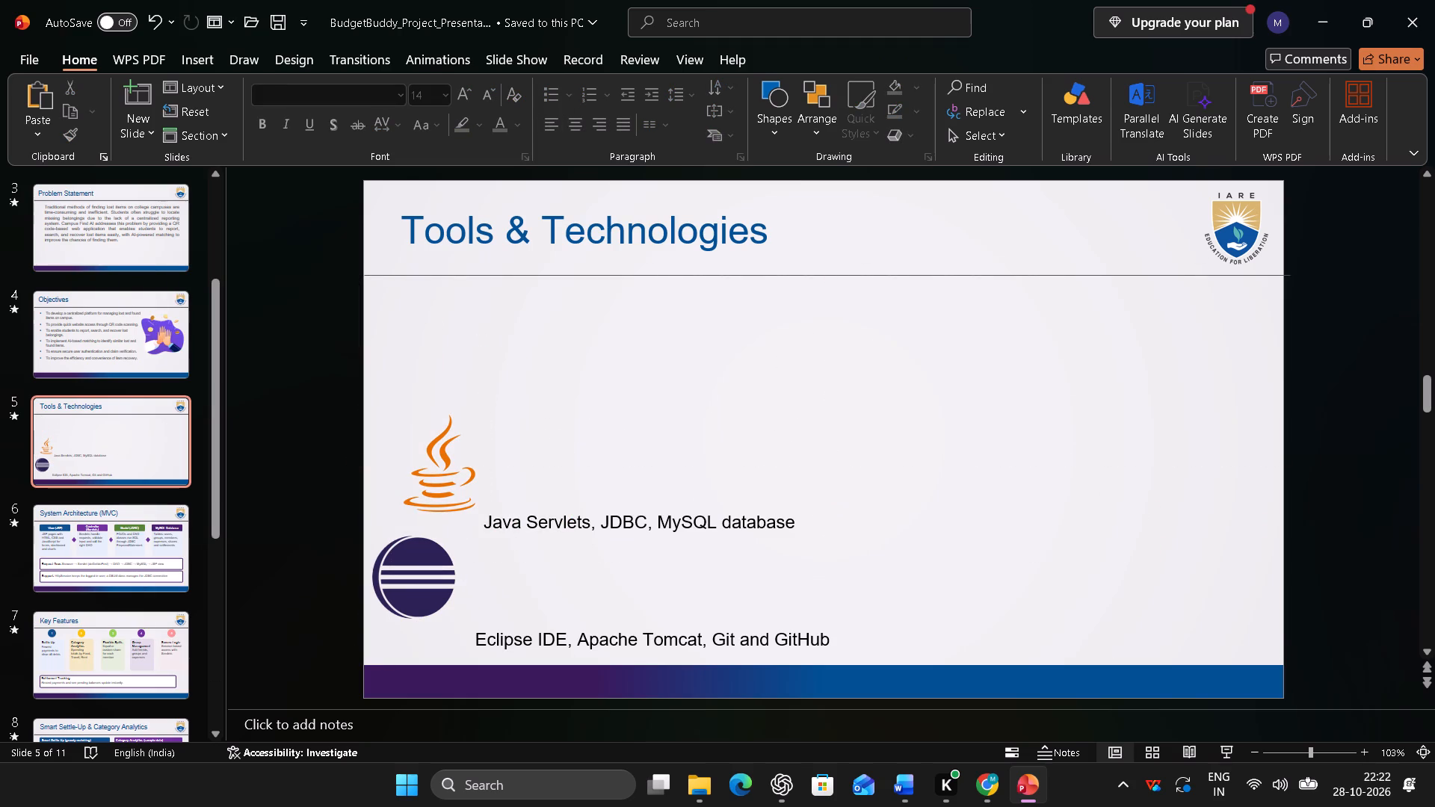
Move the "Java Servlets, JDBC, MySQL database" text box up to just below the slide's title line.
left_click(517, 526)
left_click_drag(478, 520, 519, 371)
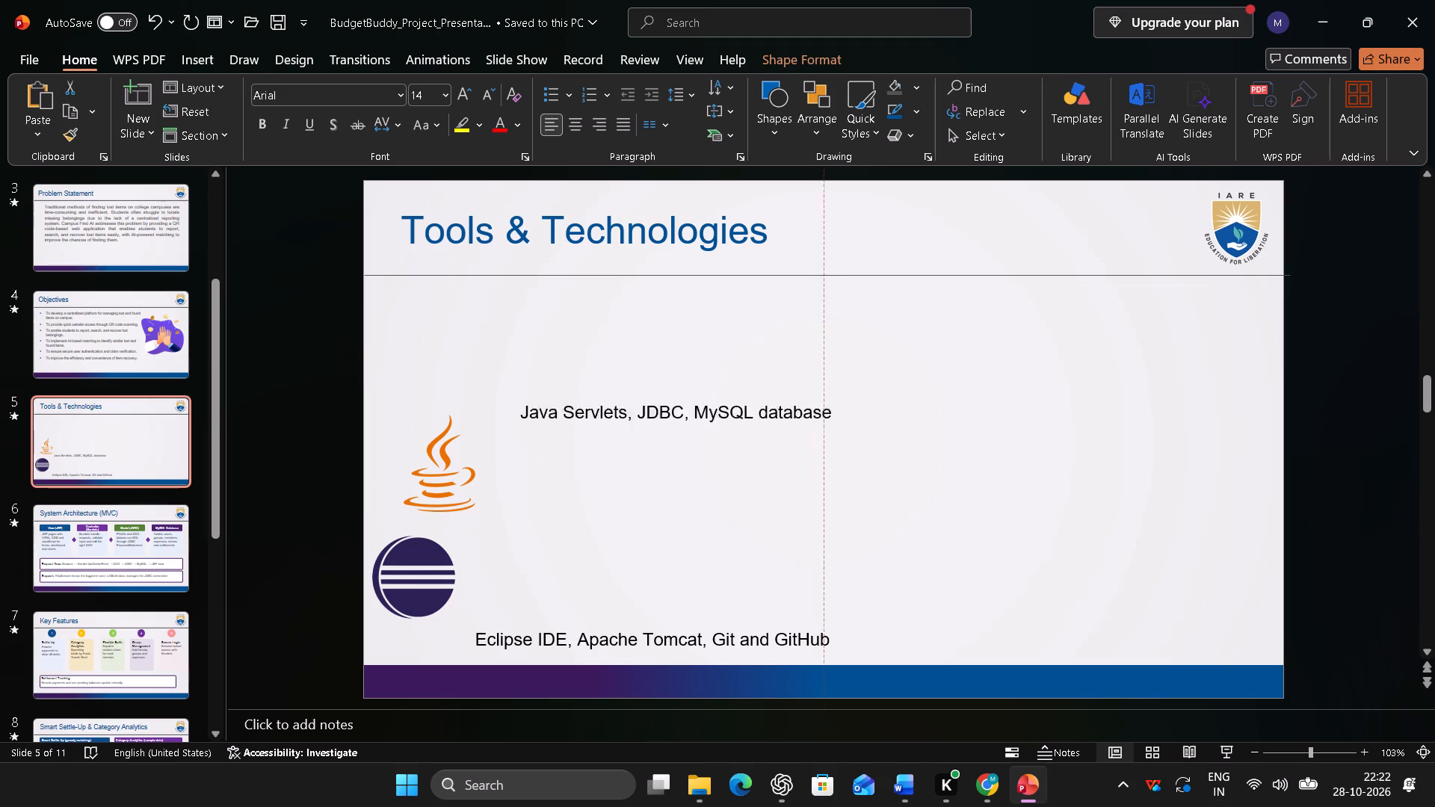
left_click_drag(519, 371, 518, 324)
Delete the Java logo, the Eclipse logo and the "Eclipse IDE, Apache Tomcat, Git and GitHub" text box.
left_click(444, 452)
key("Delete")
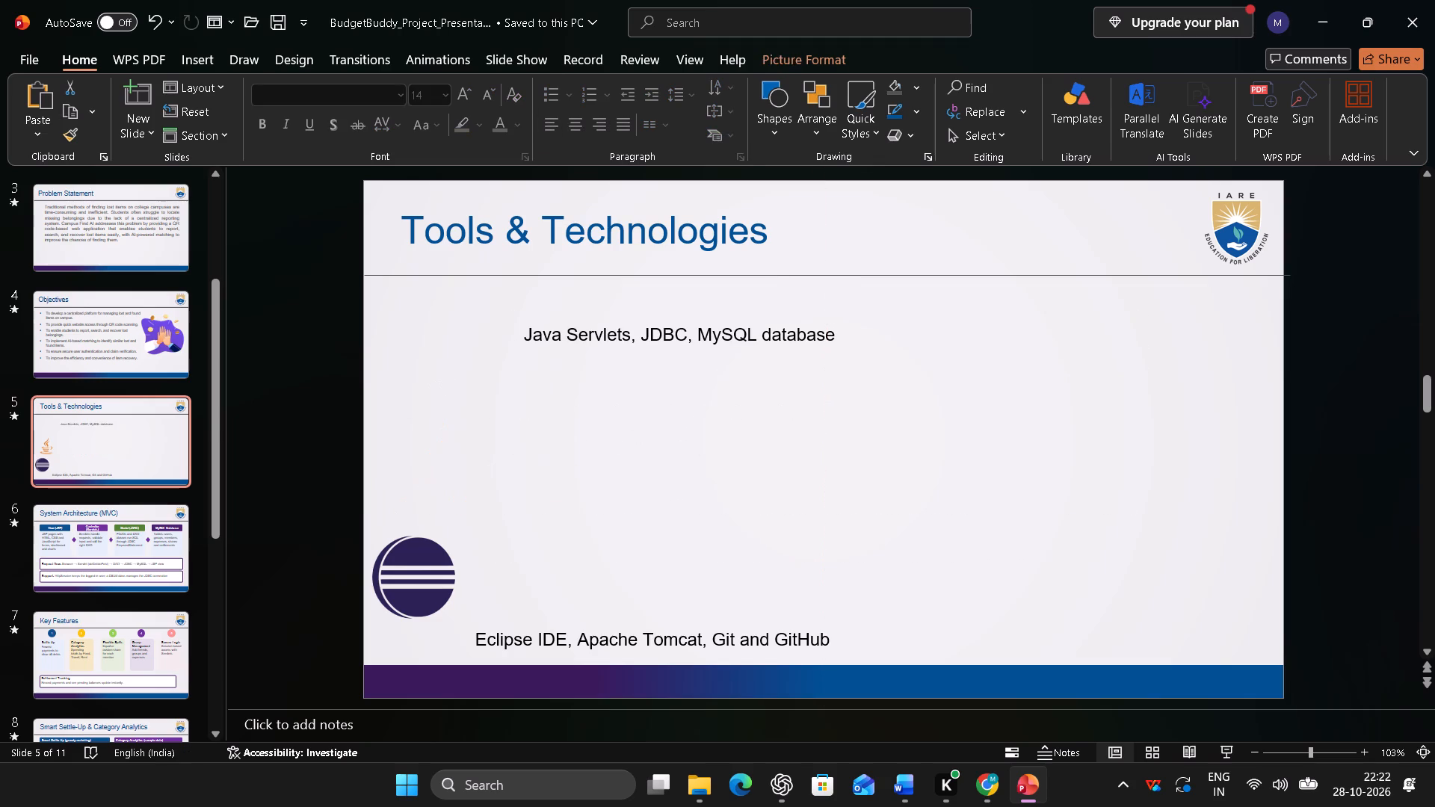
left_click(419, 580)
key("Delete")
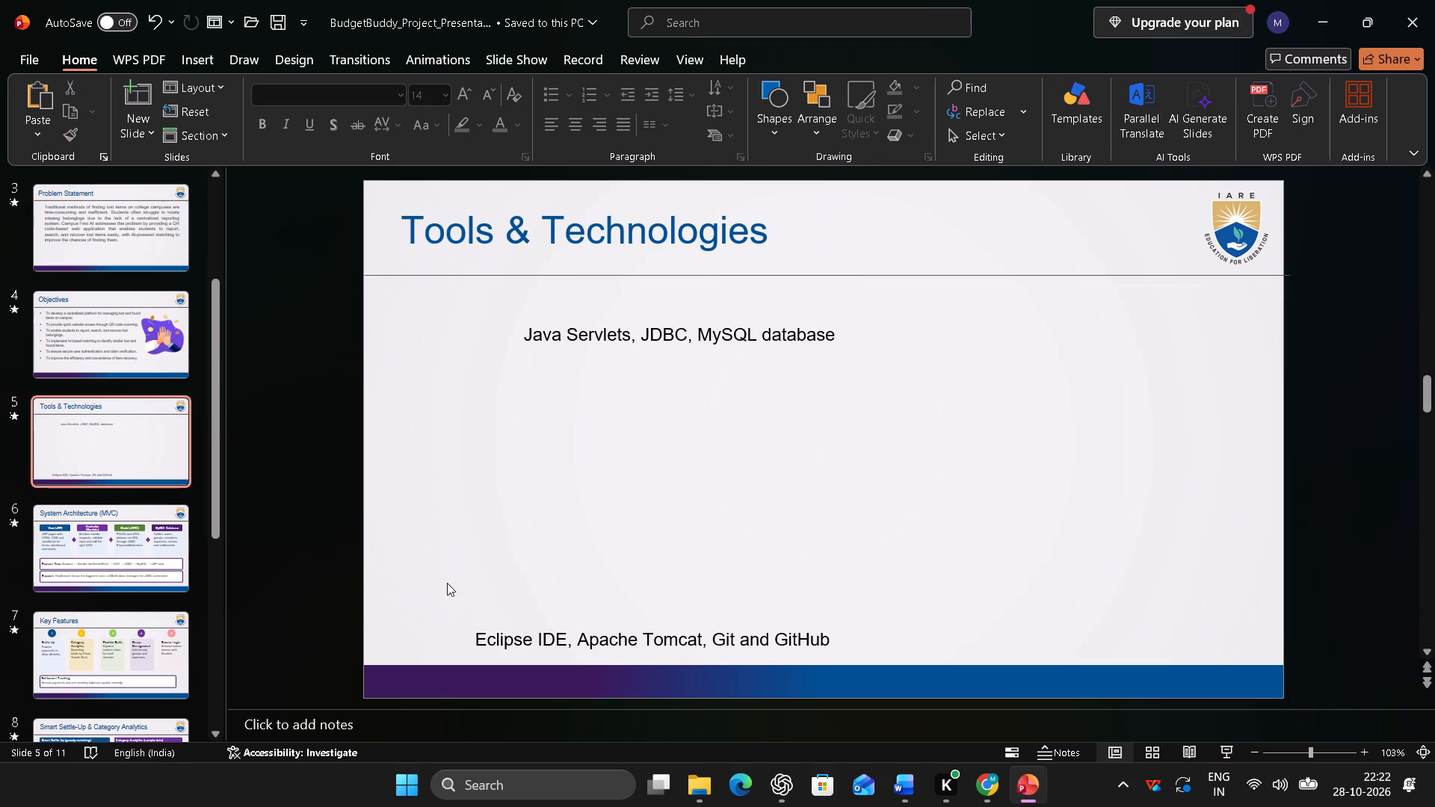
left_click(473, 652)
key("Delete")
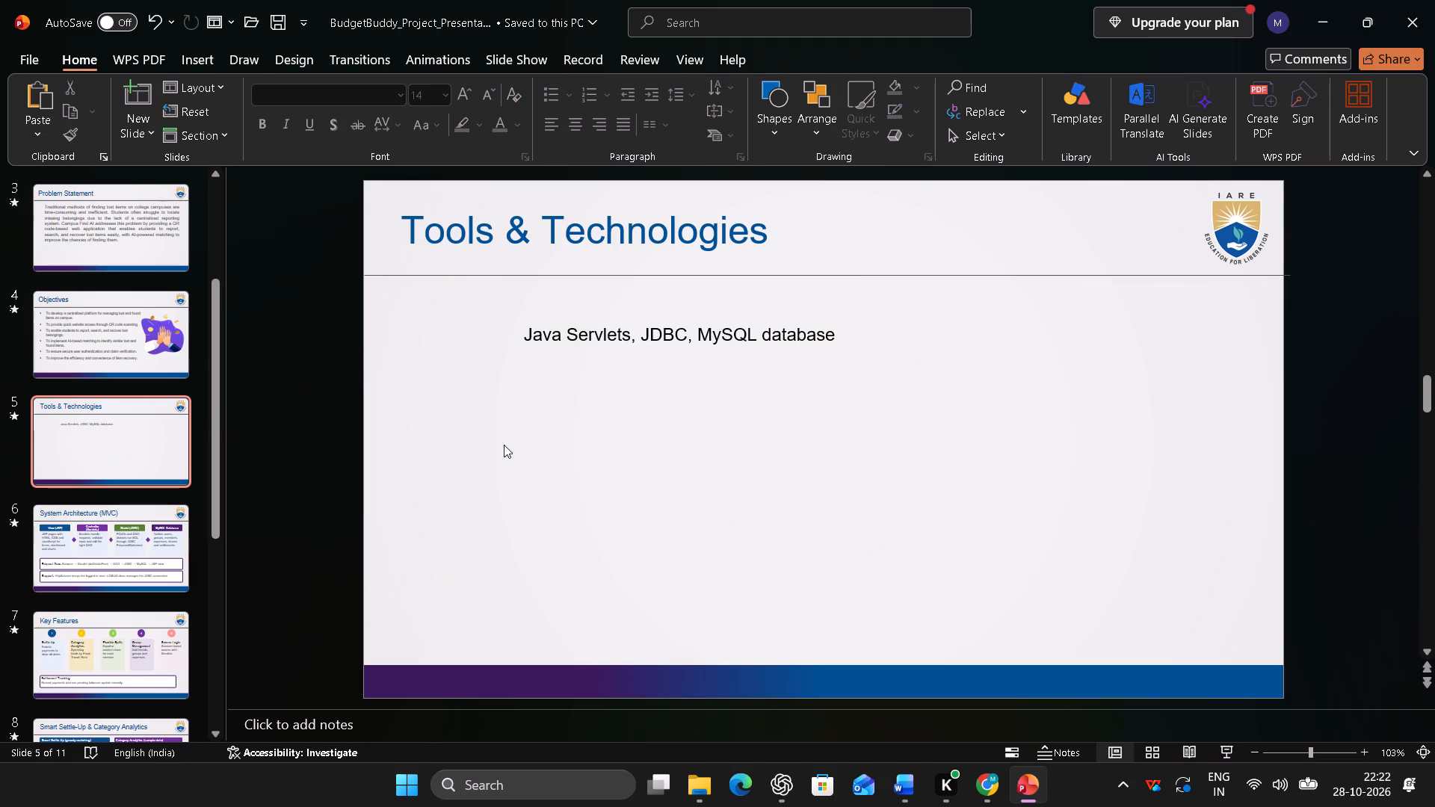
Replace the remaining "Java Servlets, JDBC, MySQL database" text with the copied Campus Find AI tools and technologies list.
left_click(541, 333)
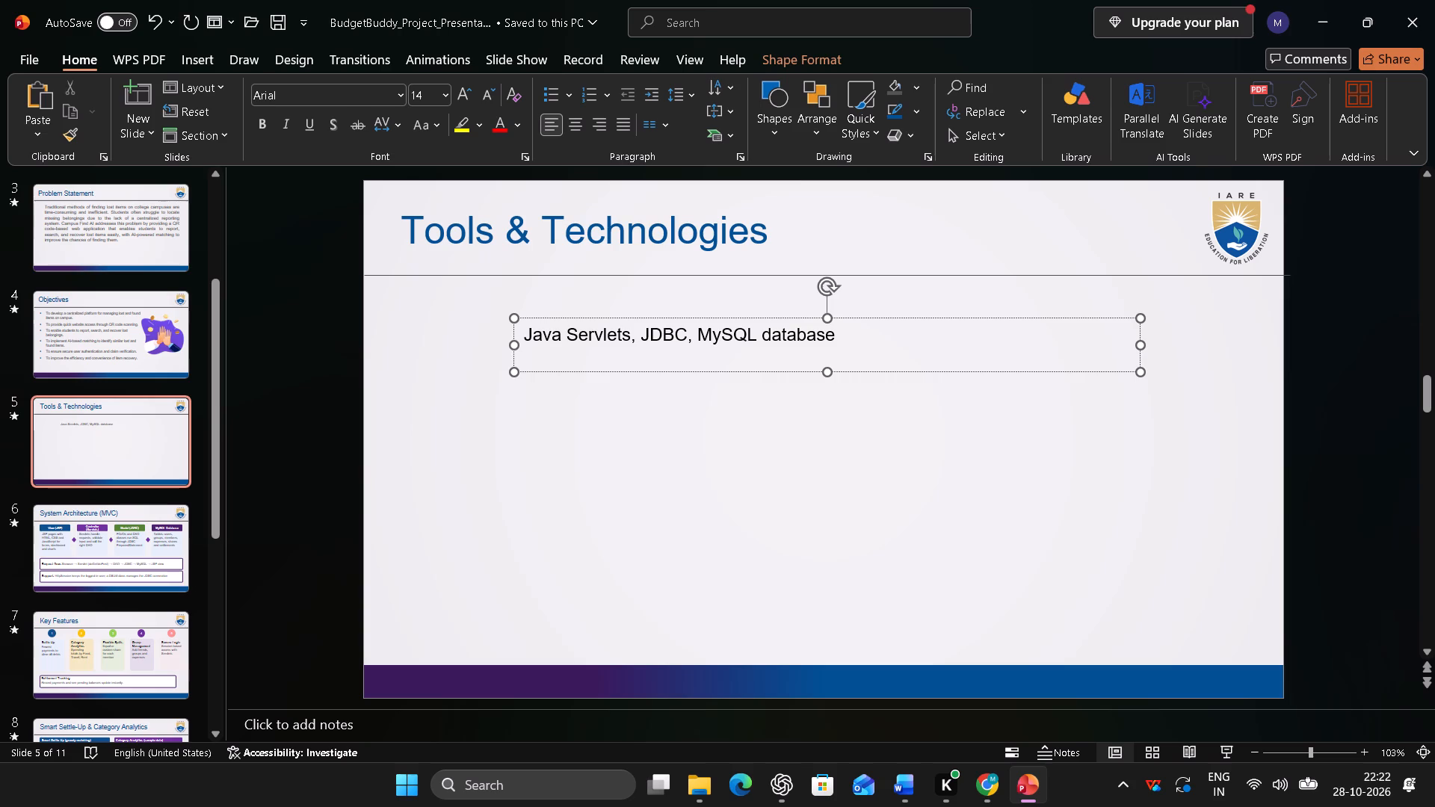
left_click(521, 333)
left_click_drag(523, 338, 860, 312)
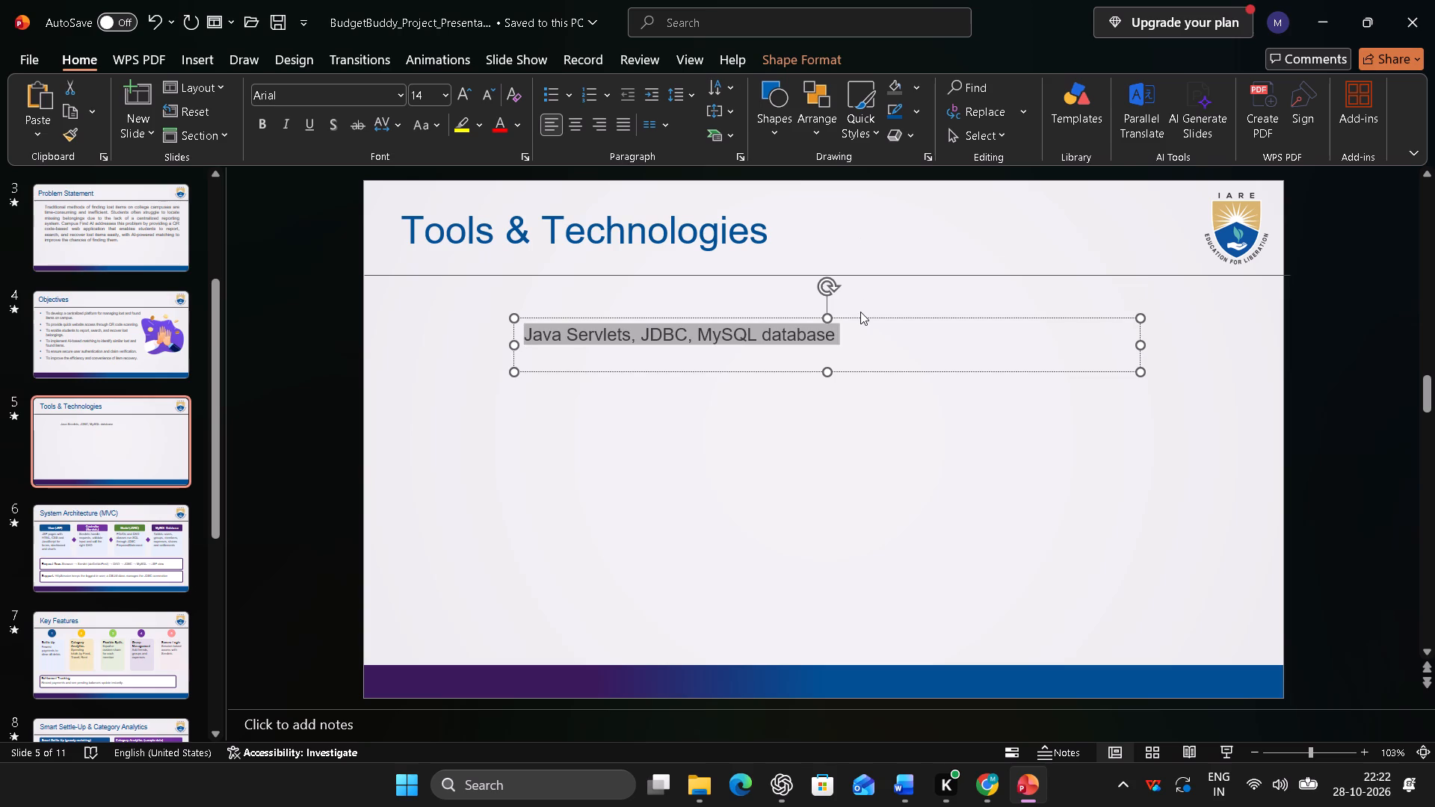
key("ctrl+v")
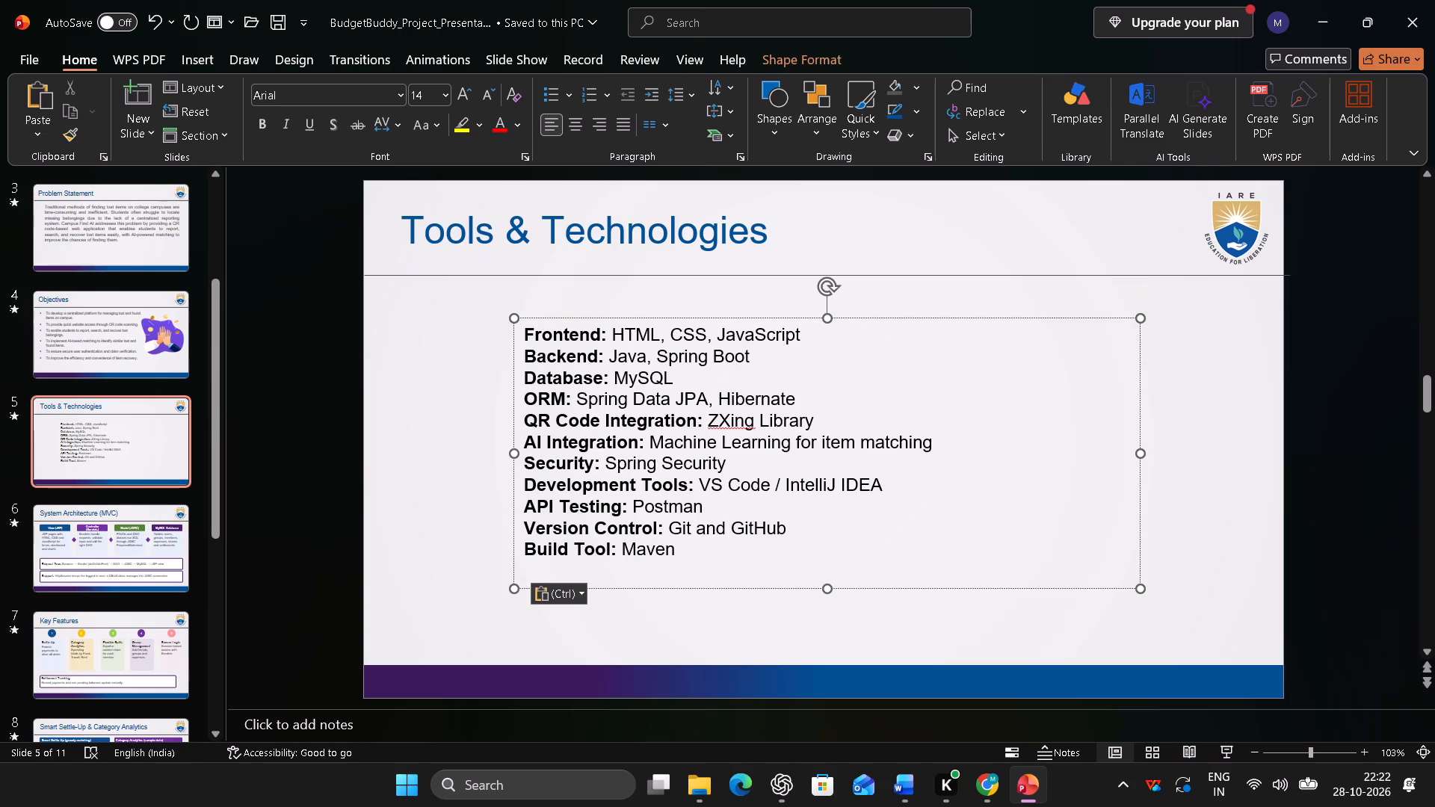
Move the tools list text box left and slightly up beneath the title, and dismiss the SmartArt text pane.
left_click_drag(520, 450, 443, 433)
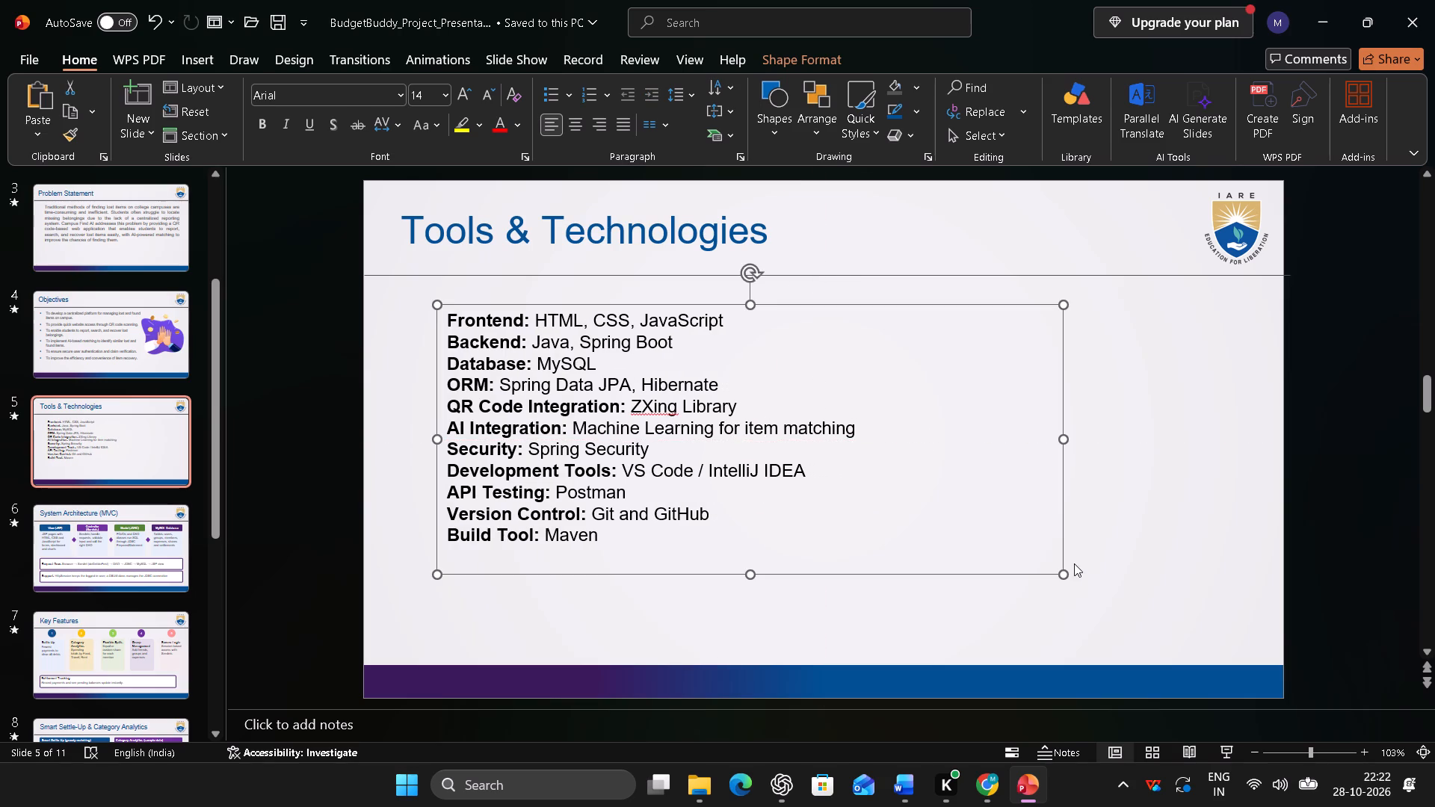
left_click(919, 602)
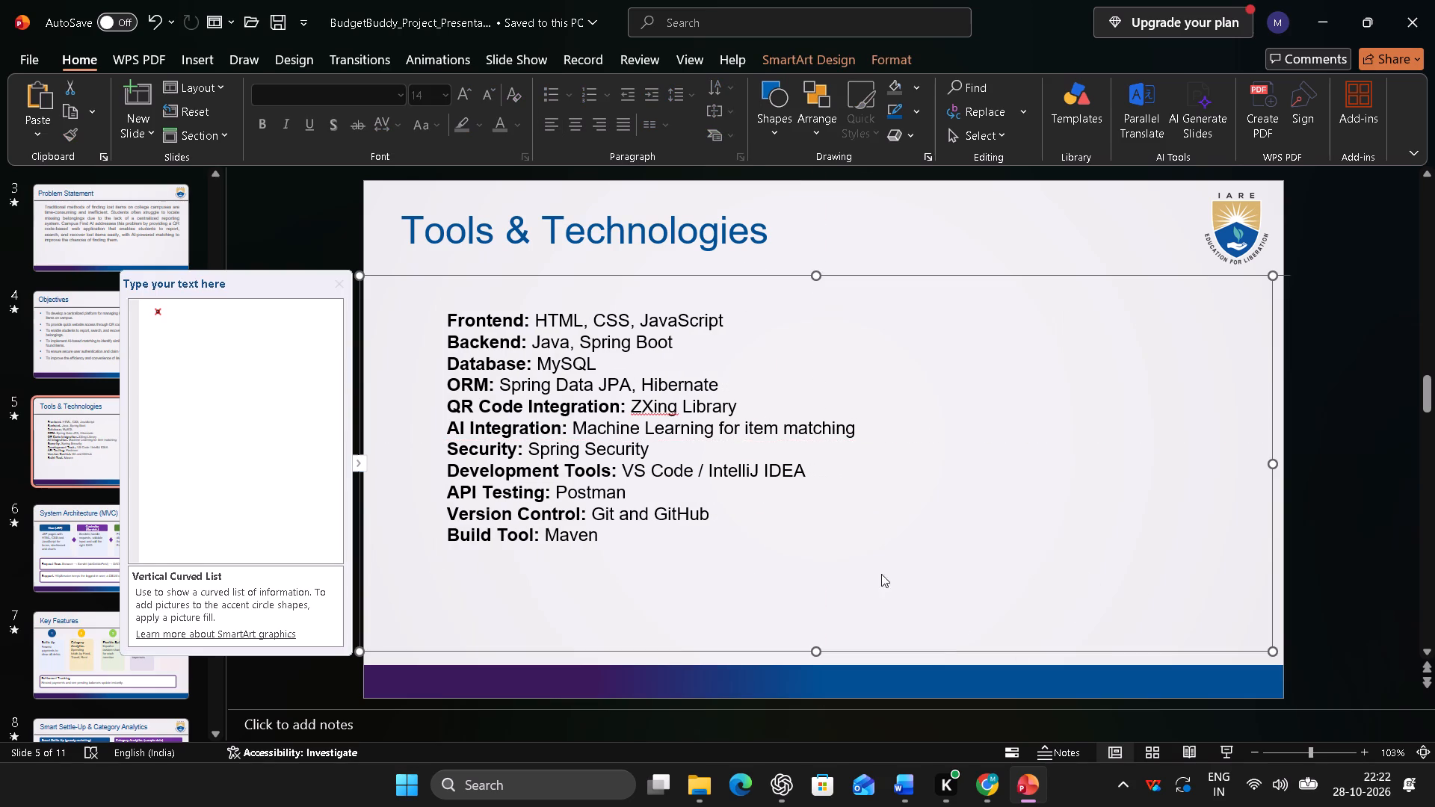
left_click(342, 293)
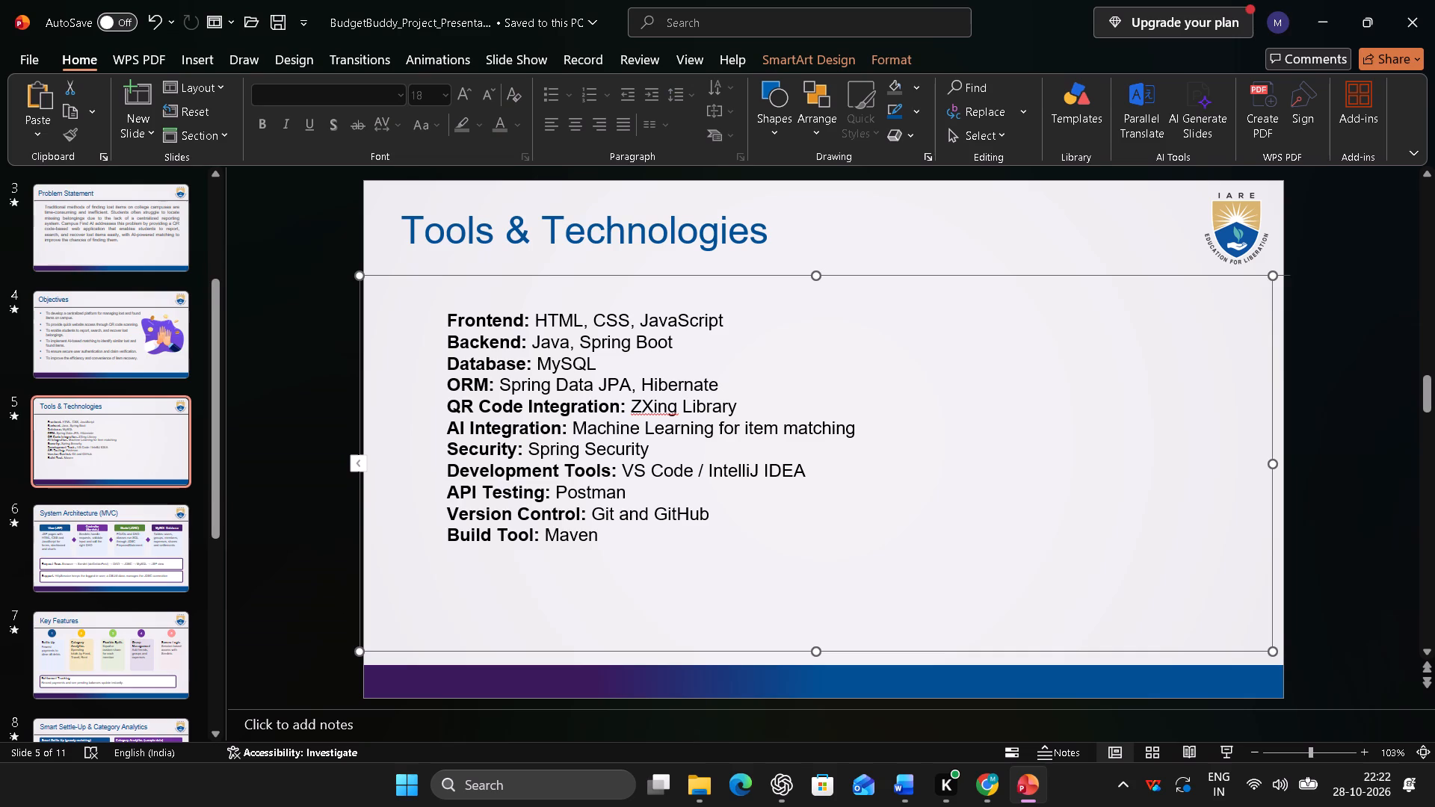
left_click(76, 563)
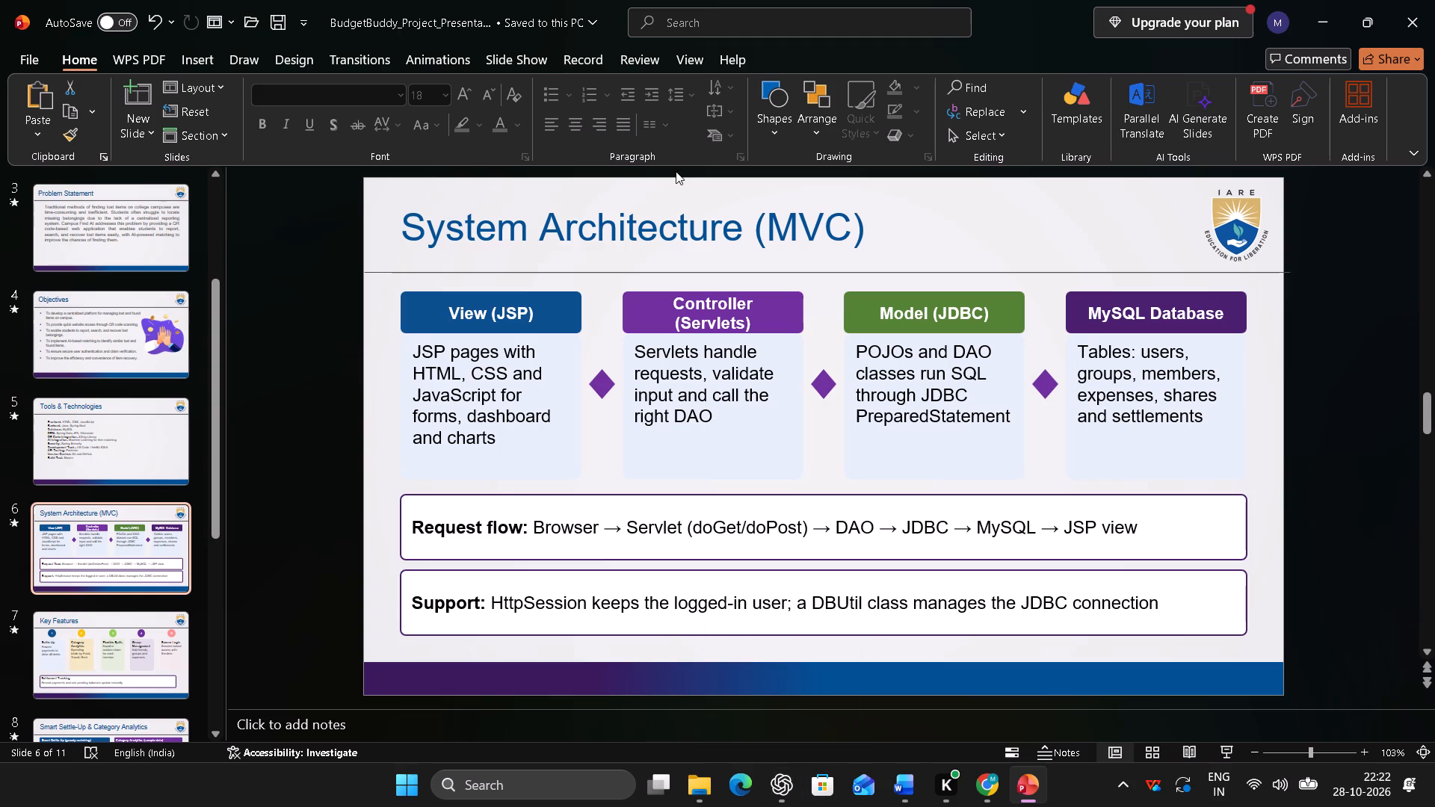
left_click_drag(404, 217, 901, 661)
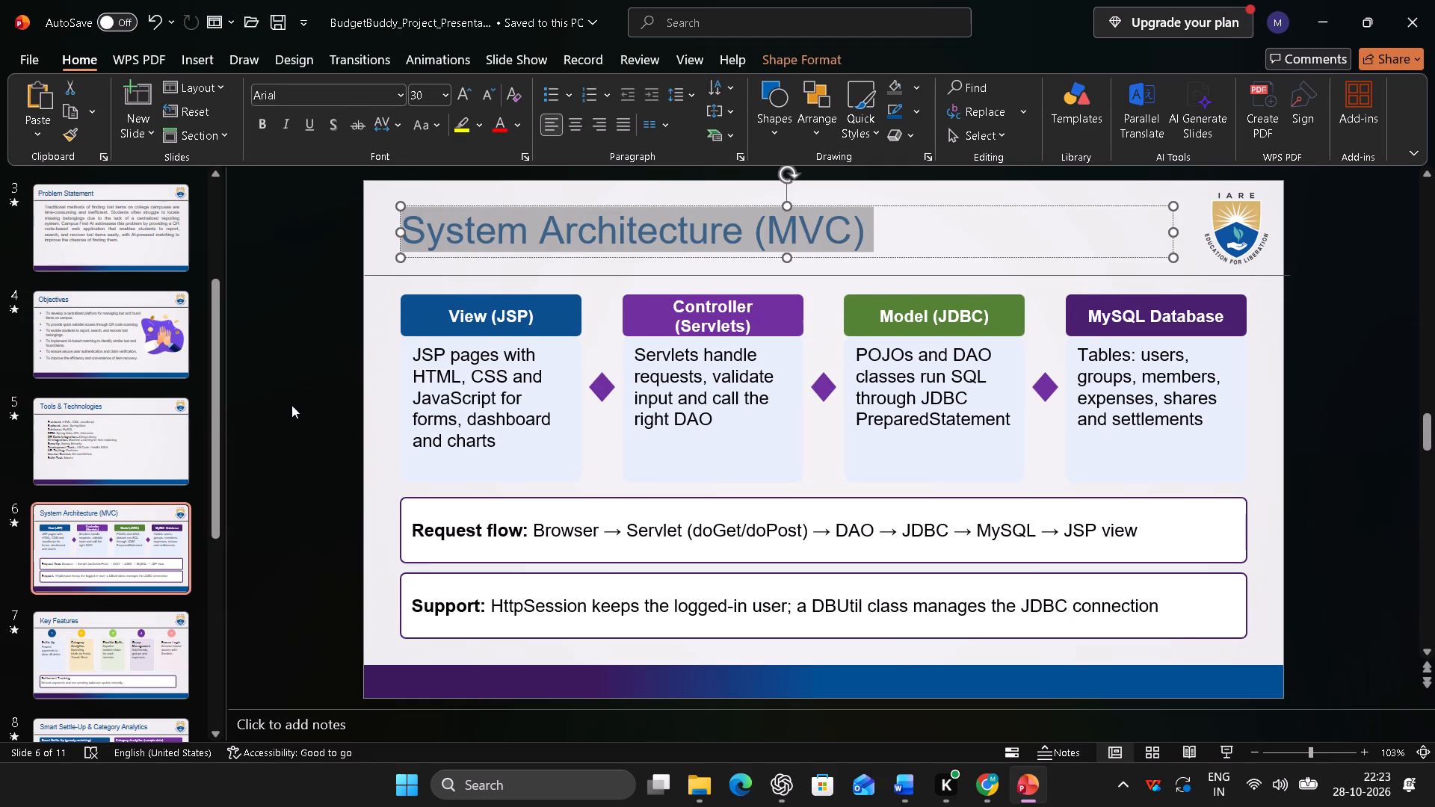
key("ctrl+c")
left_click(770, 794)
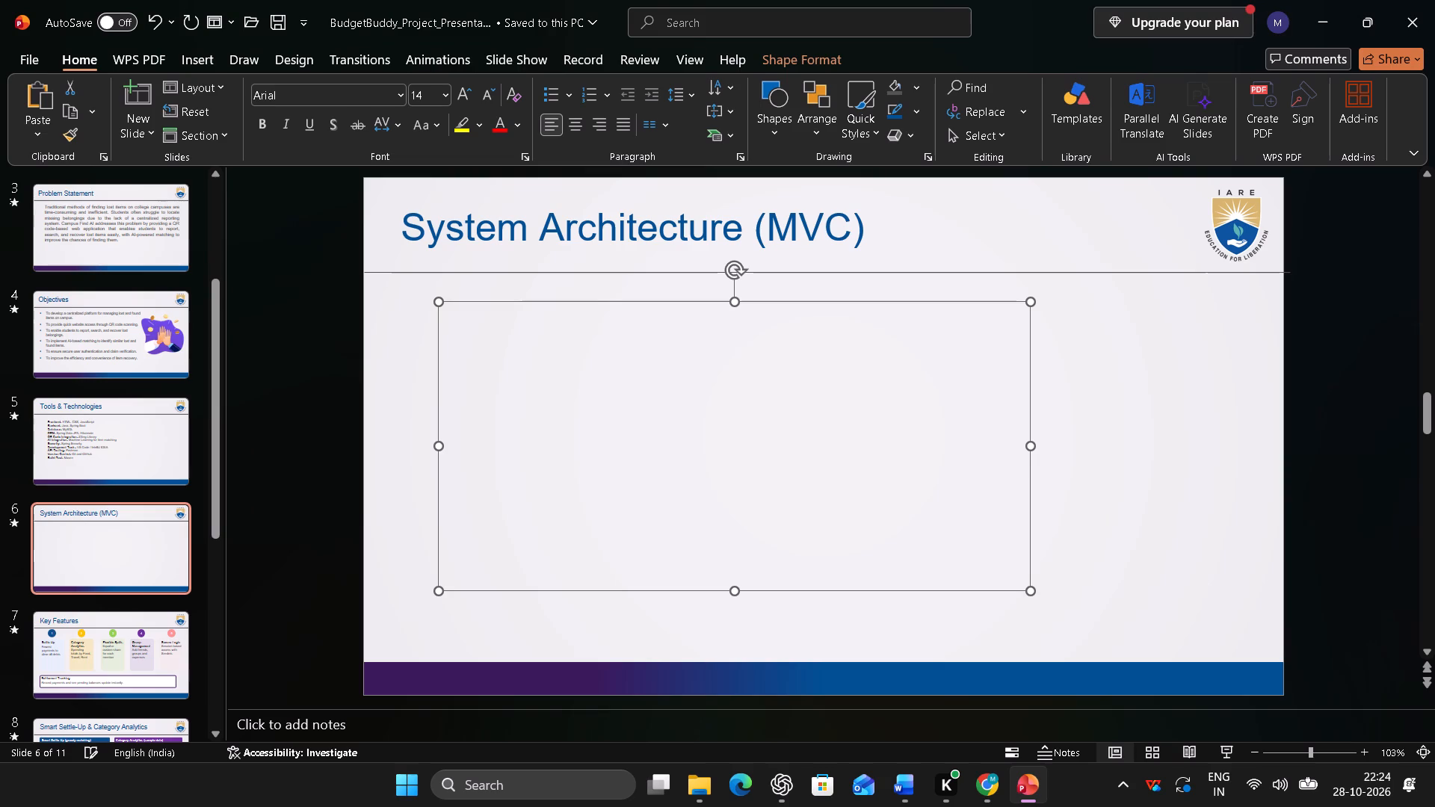
left_click(457, 417)
left_click(457, 333)
left_click(499, 327)
left_click(447, 322)
triple_click(503, 412)
left_click(494, 389)
key("ctrl+v")
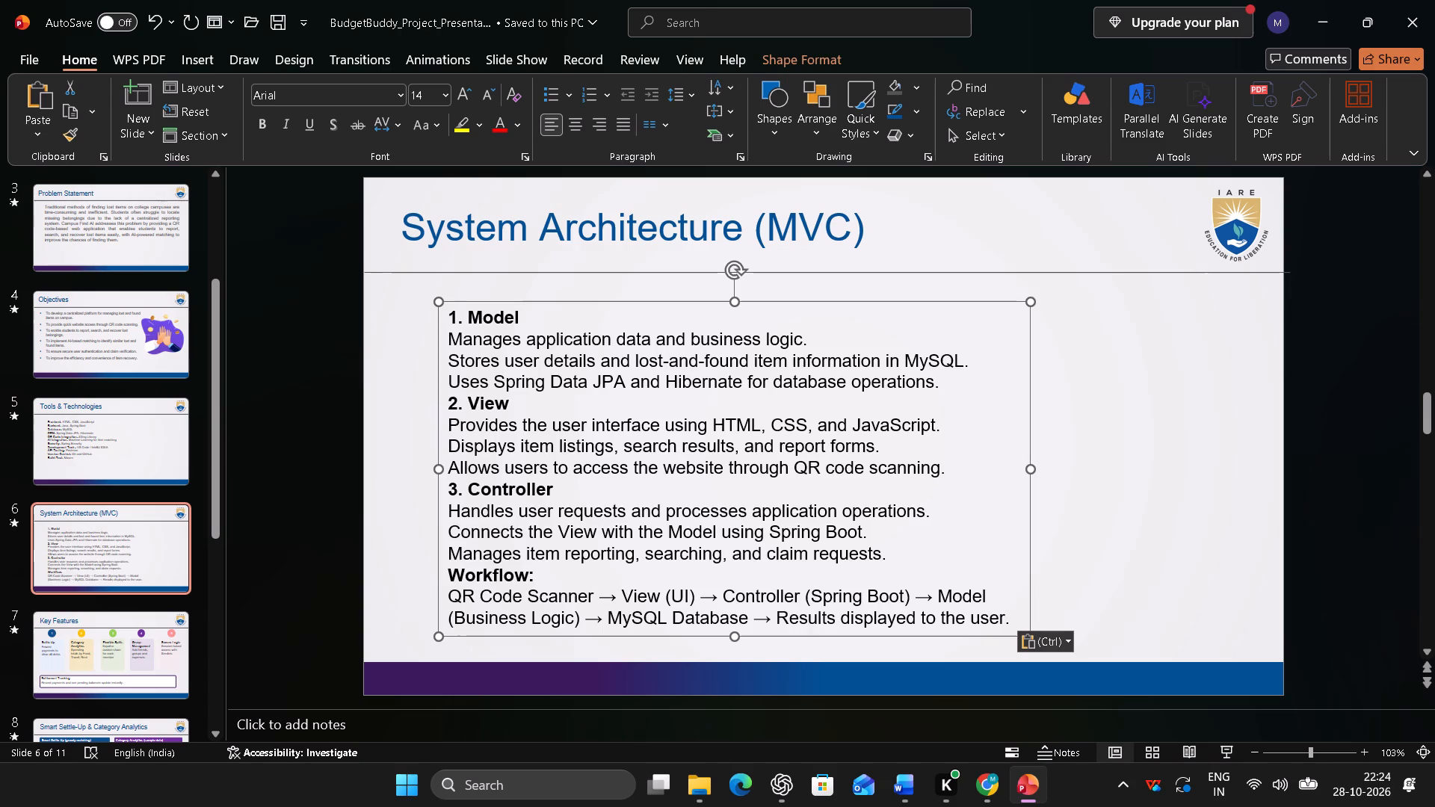
Widen the architecture text box by extending its right edge to just before the college logo.
left_click_drag(1035, 470, 1102, 469)
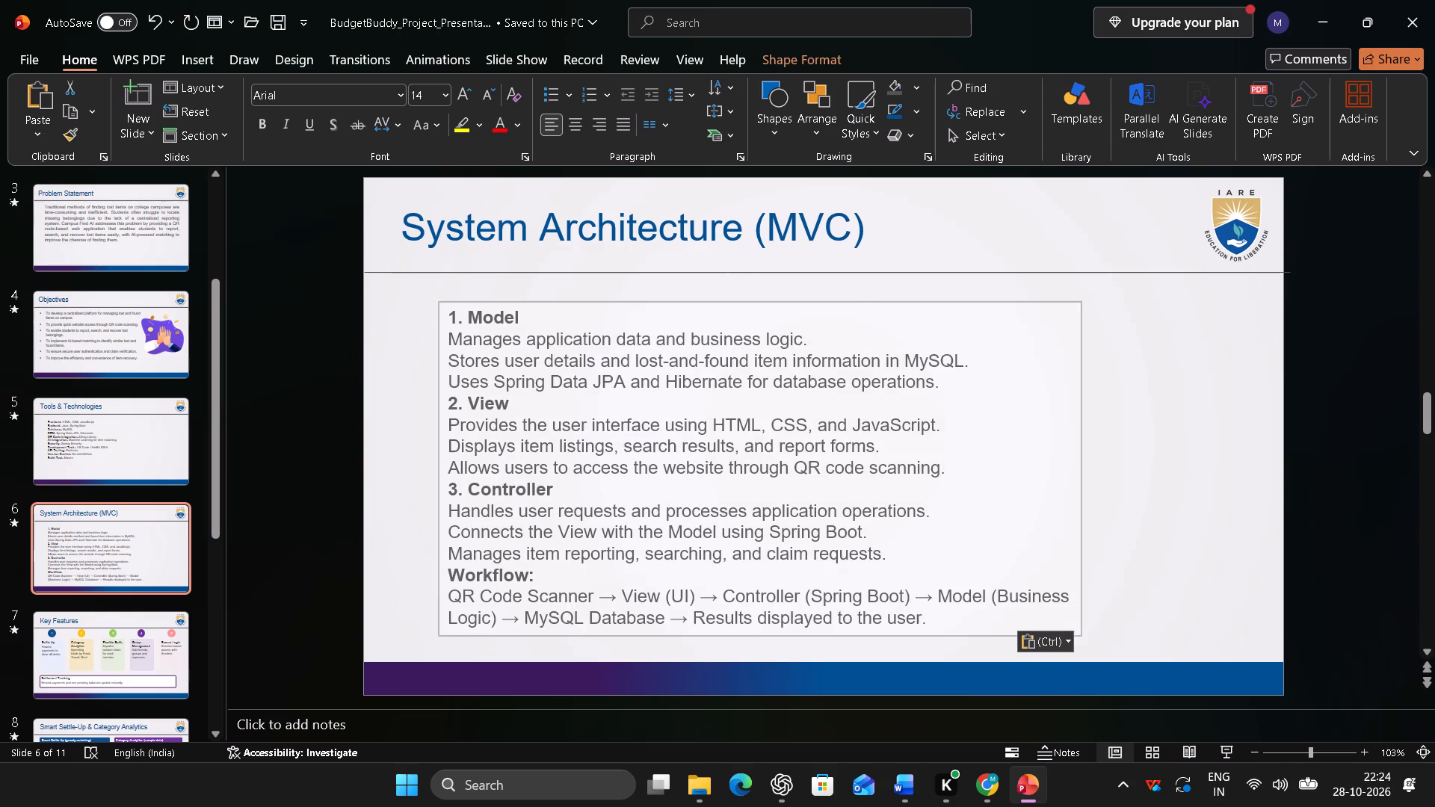
left_click_drag(1102, 469, 1152, 465)
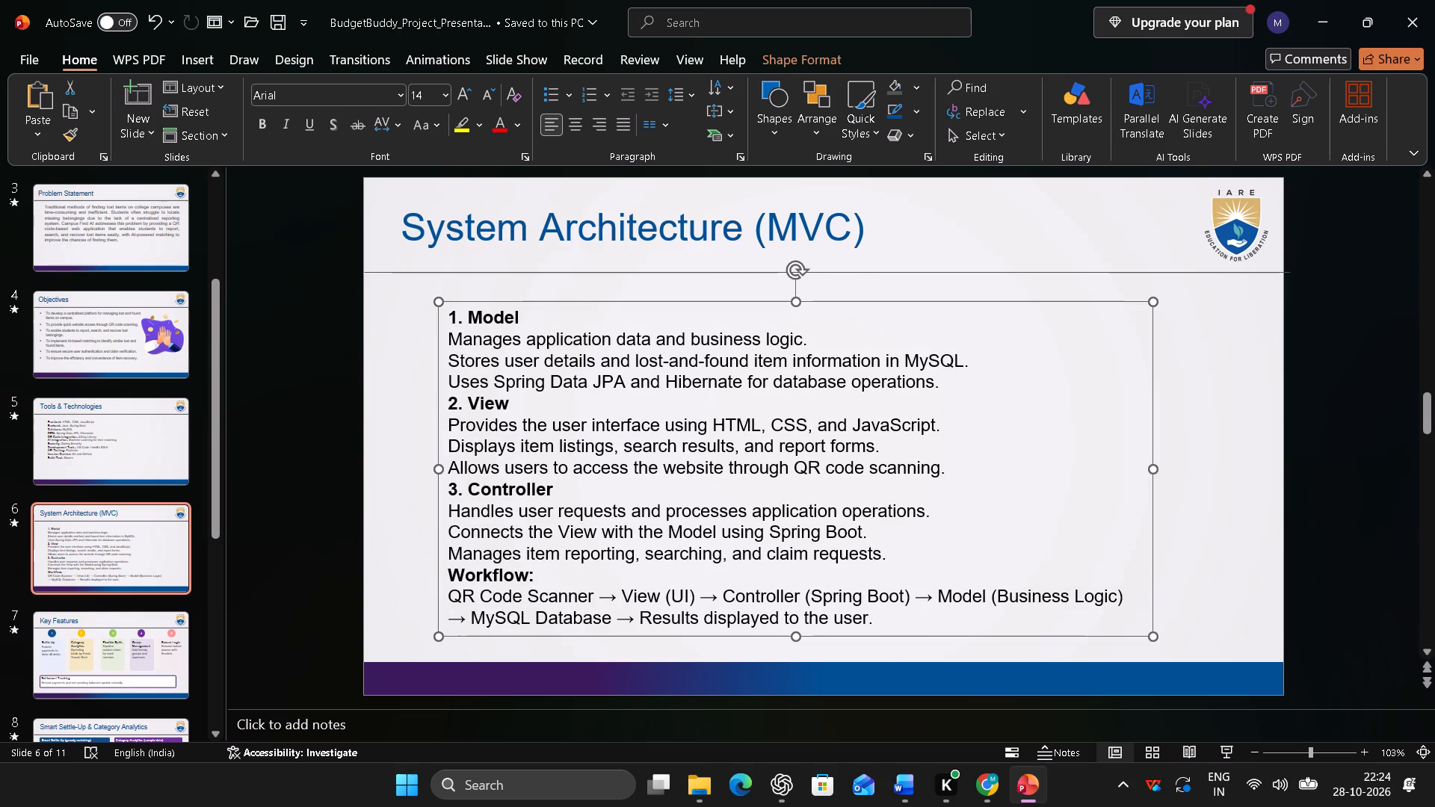
Format the three lines under "1. Model" as a bulleted list.
left_click_drag(448, 333, 935, 373)
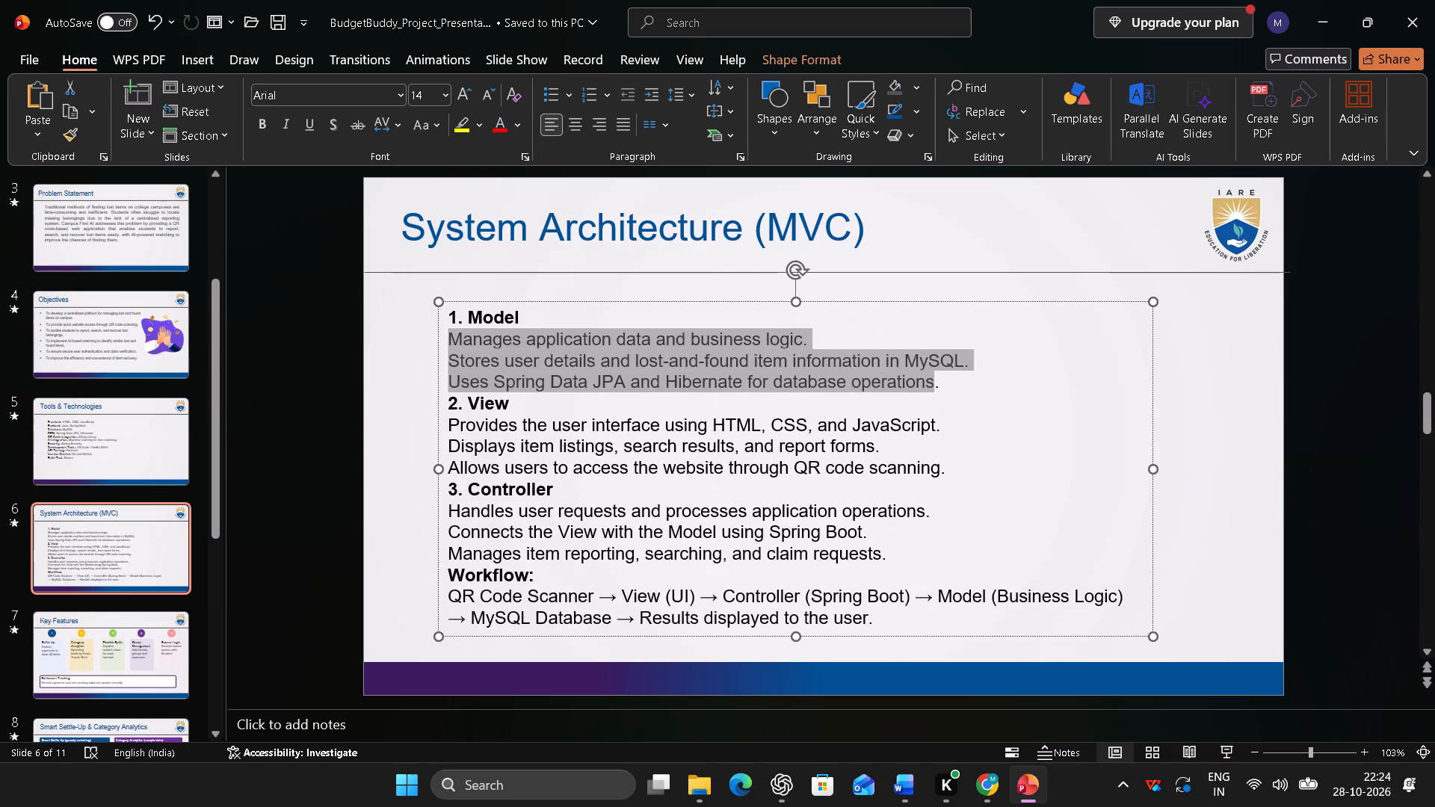
left_click_drag(935, 373, 944, 387)
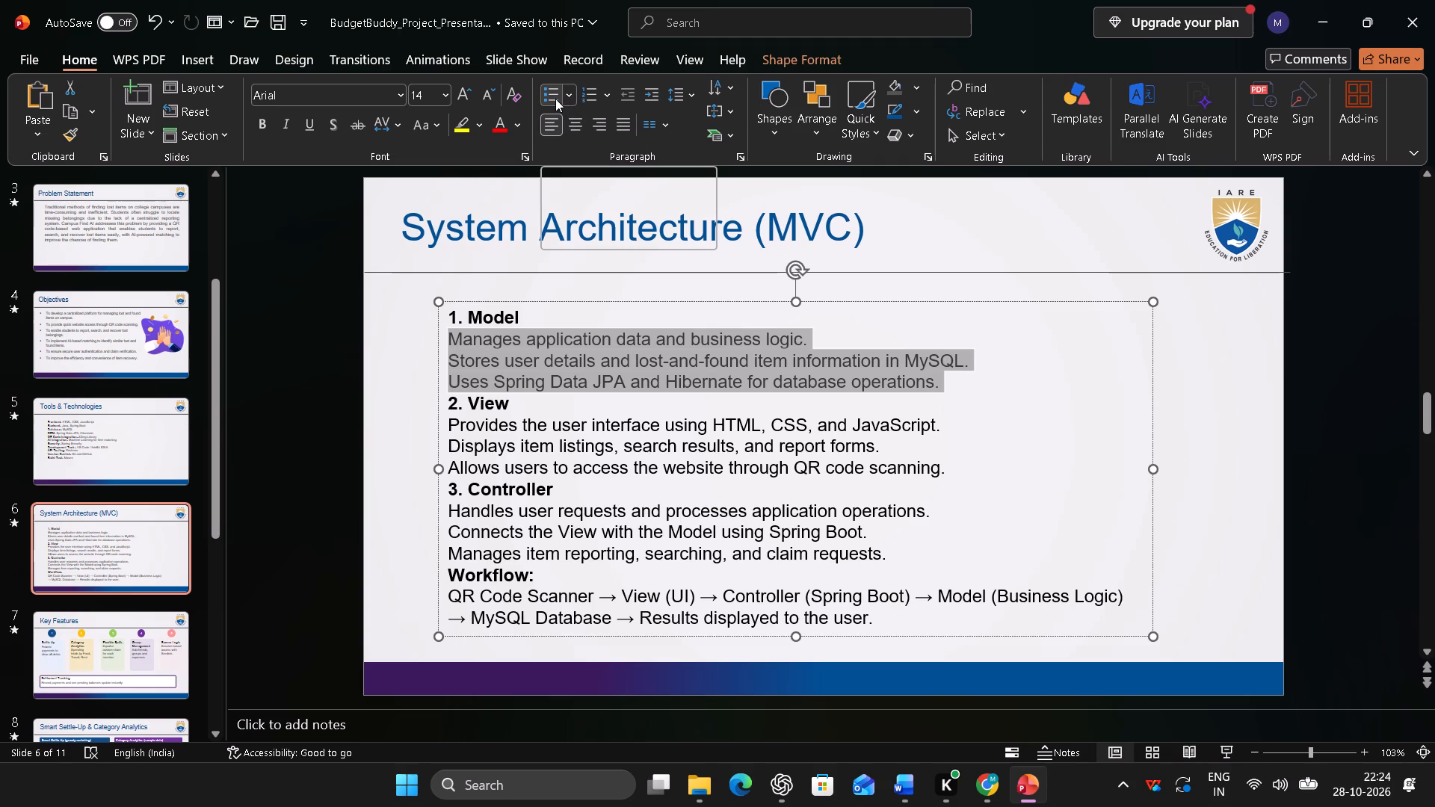
left_click(555, 99)
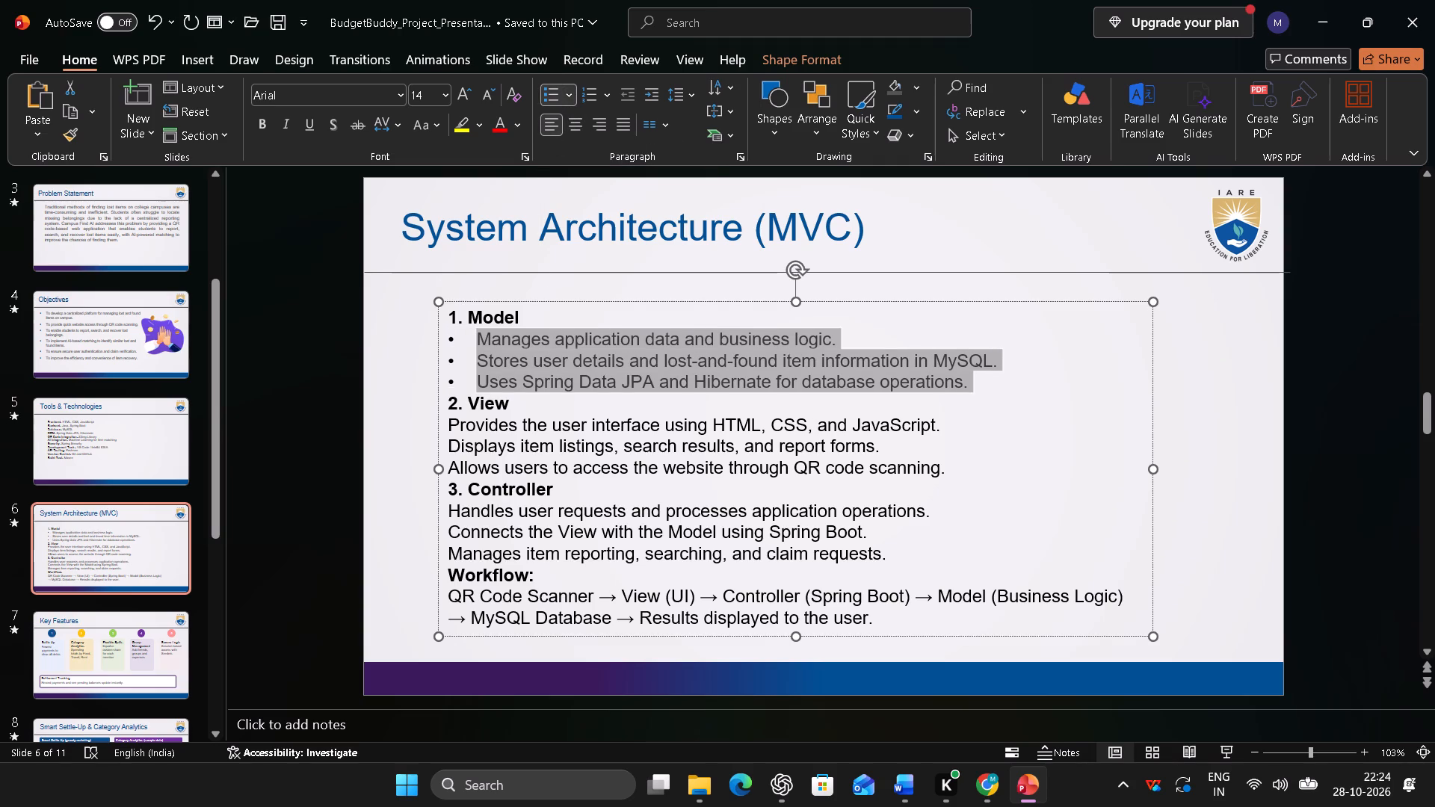
key("shift+Tab")
key("shift+Tab")
Format the three lines under "2. View" and the three under "3. Controller" as bulleted lists.
left_click_drag(449, 421, 585, 456)
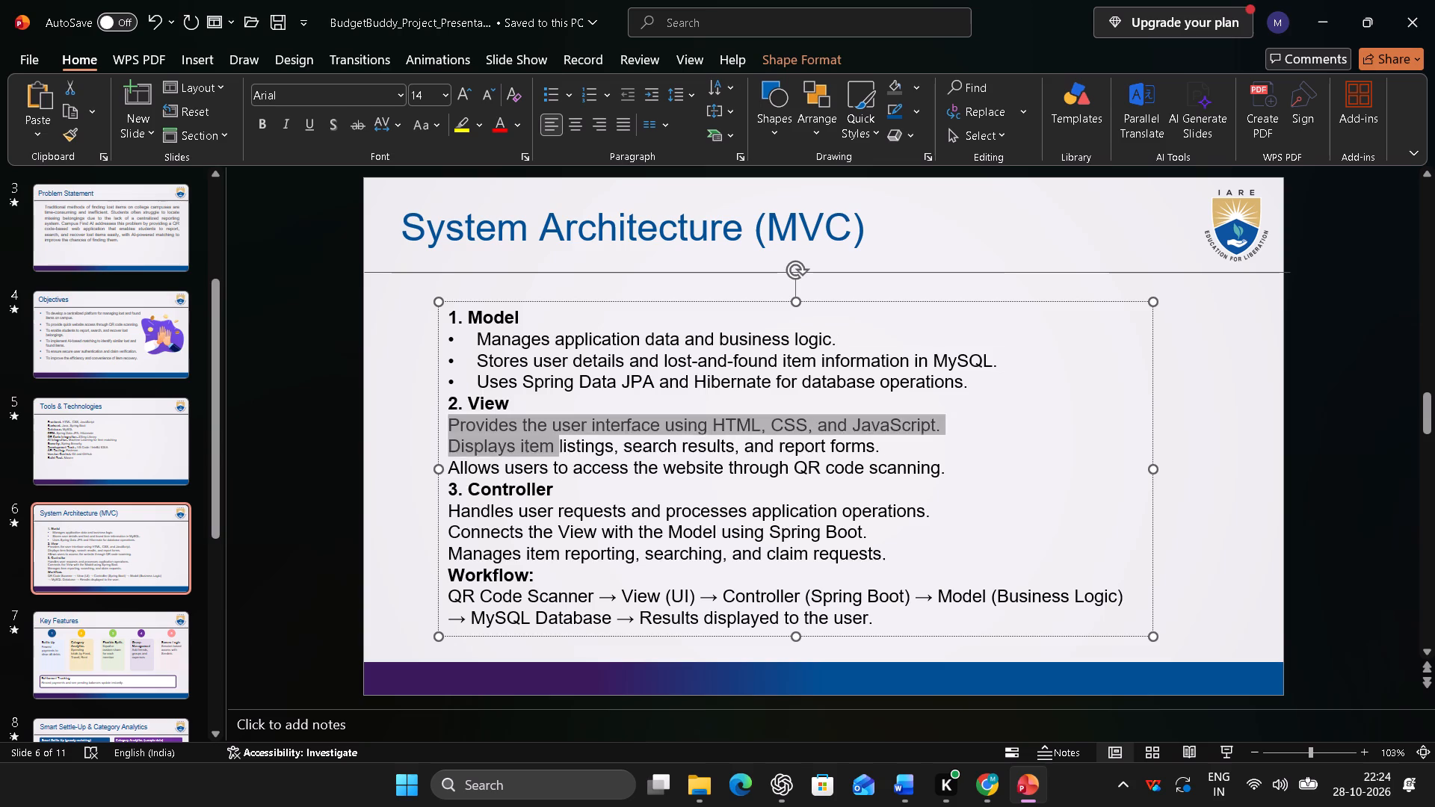
left_click_drag(585, 456, 945, 471)
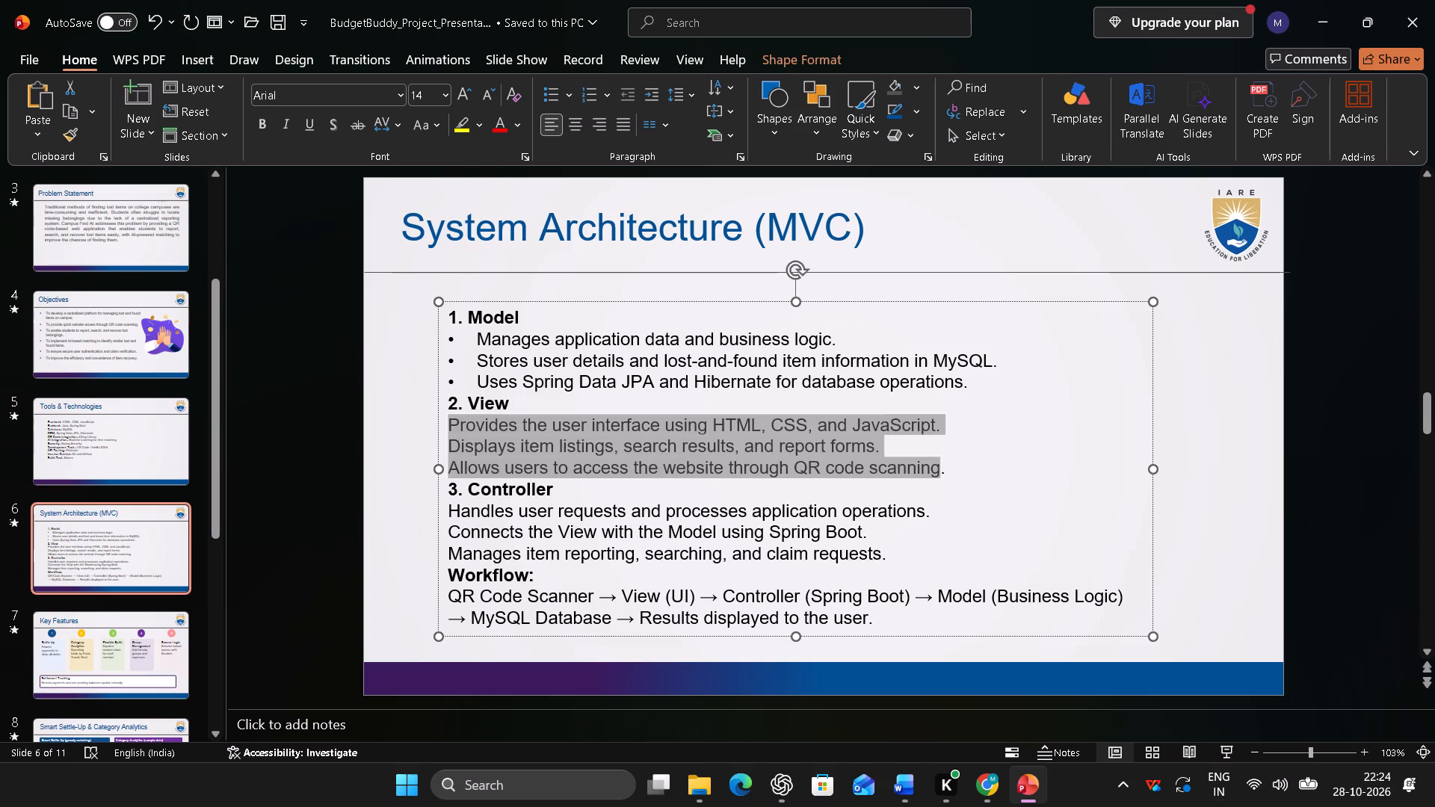
left_click_drag(945, 471, 951, 472)
left_click(550, 93)
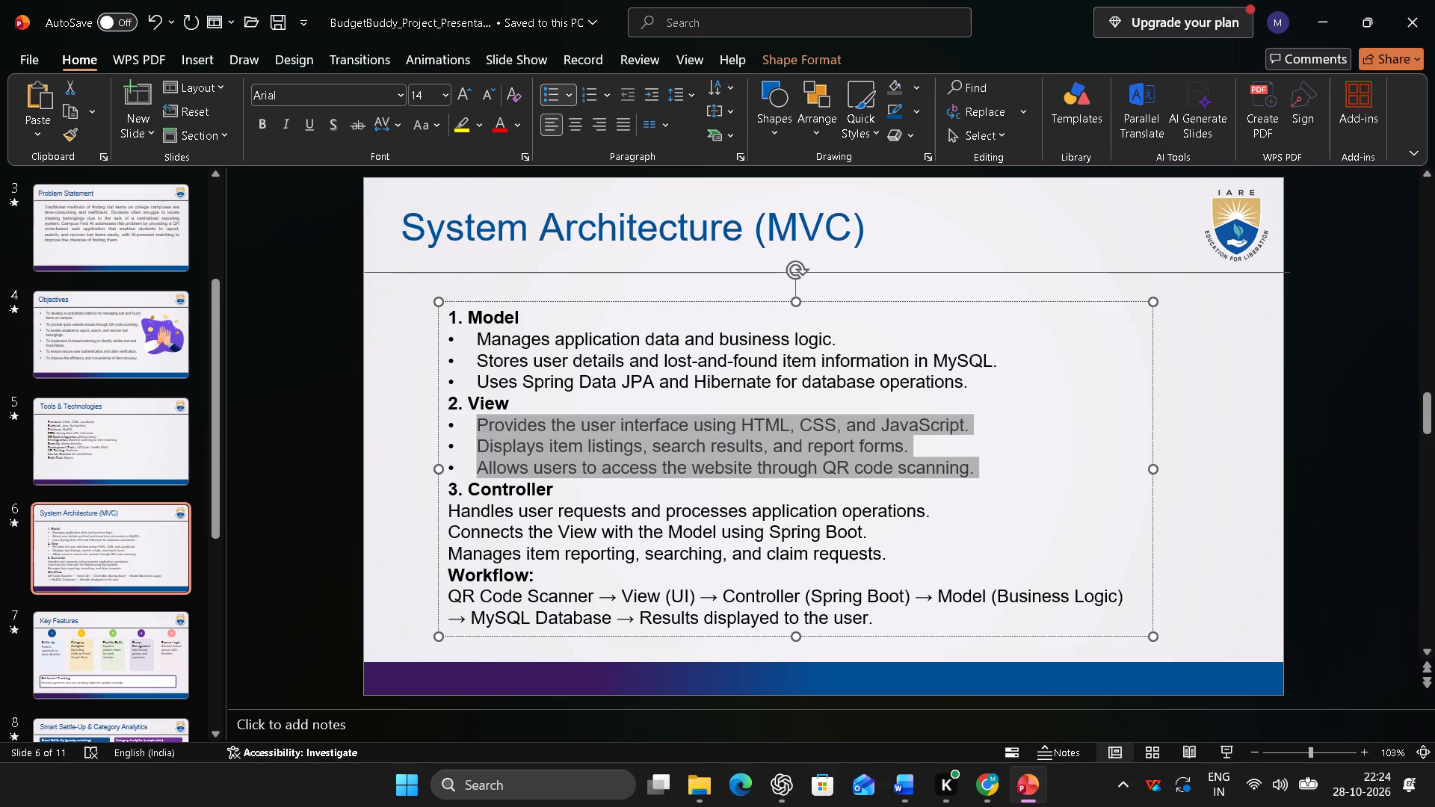
left_click_drag(450, 507, 659, 536)
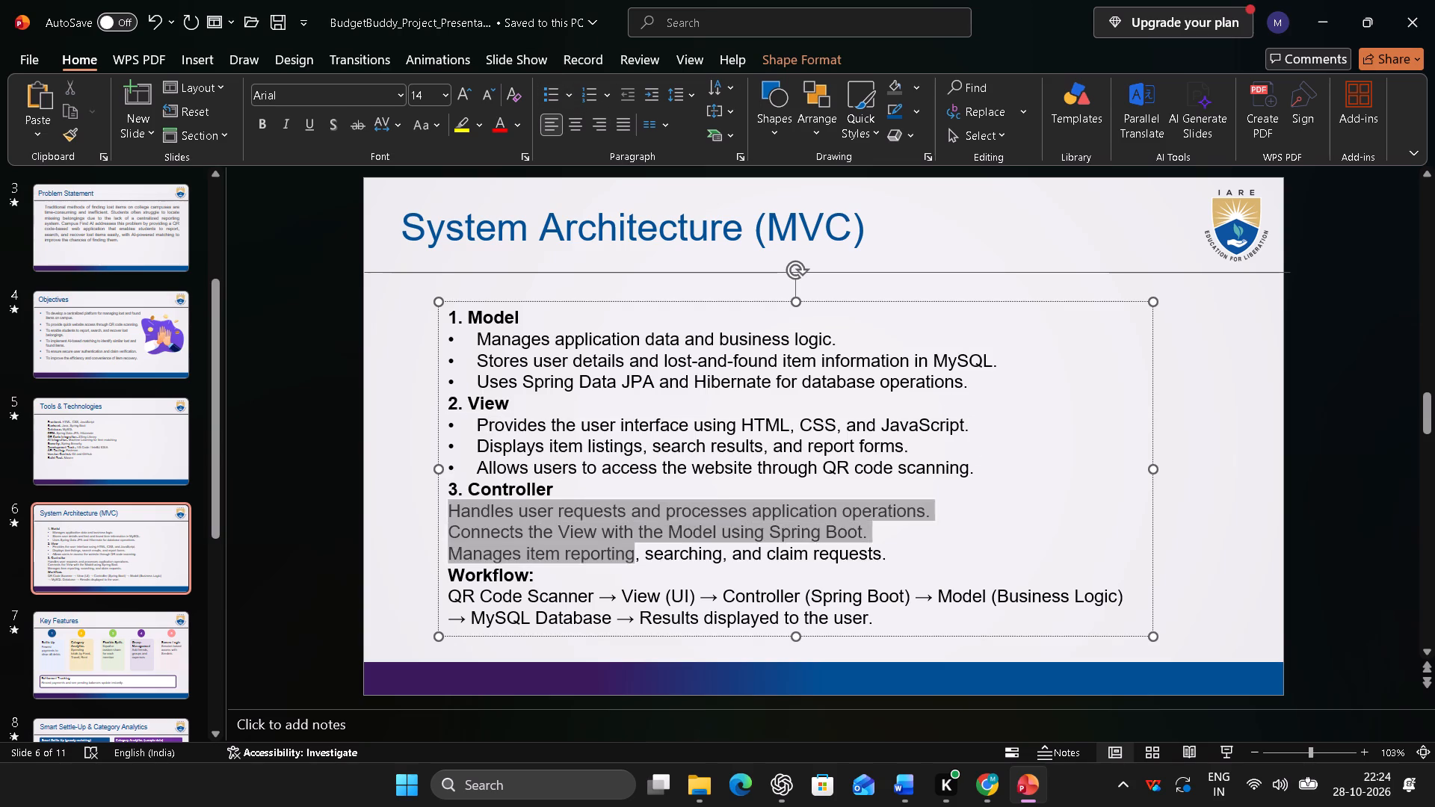
left_click_drag(659, 536, 902, 560)
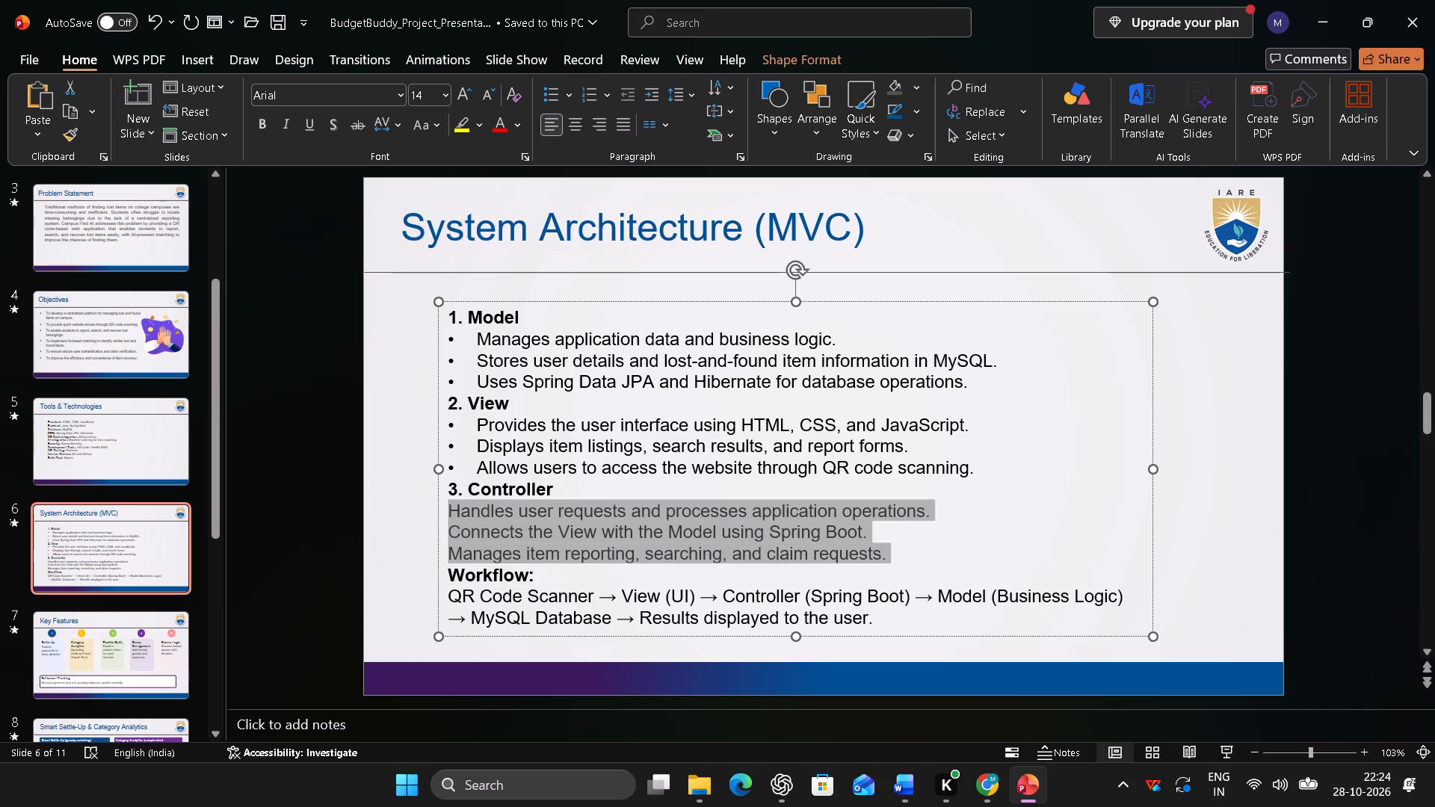
left_click(554, 93)
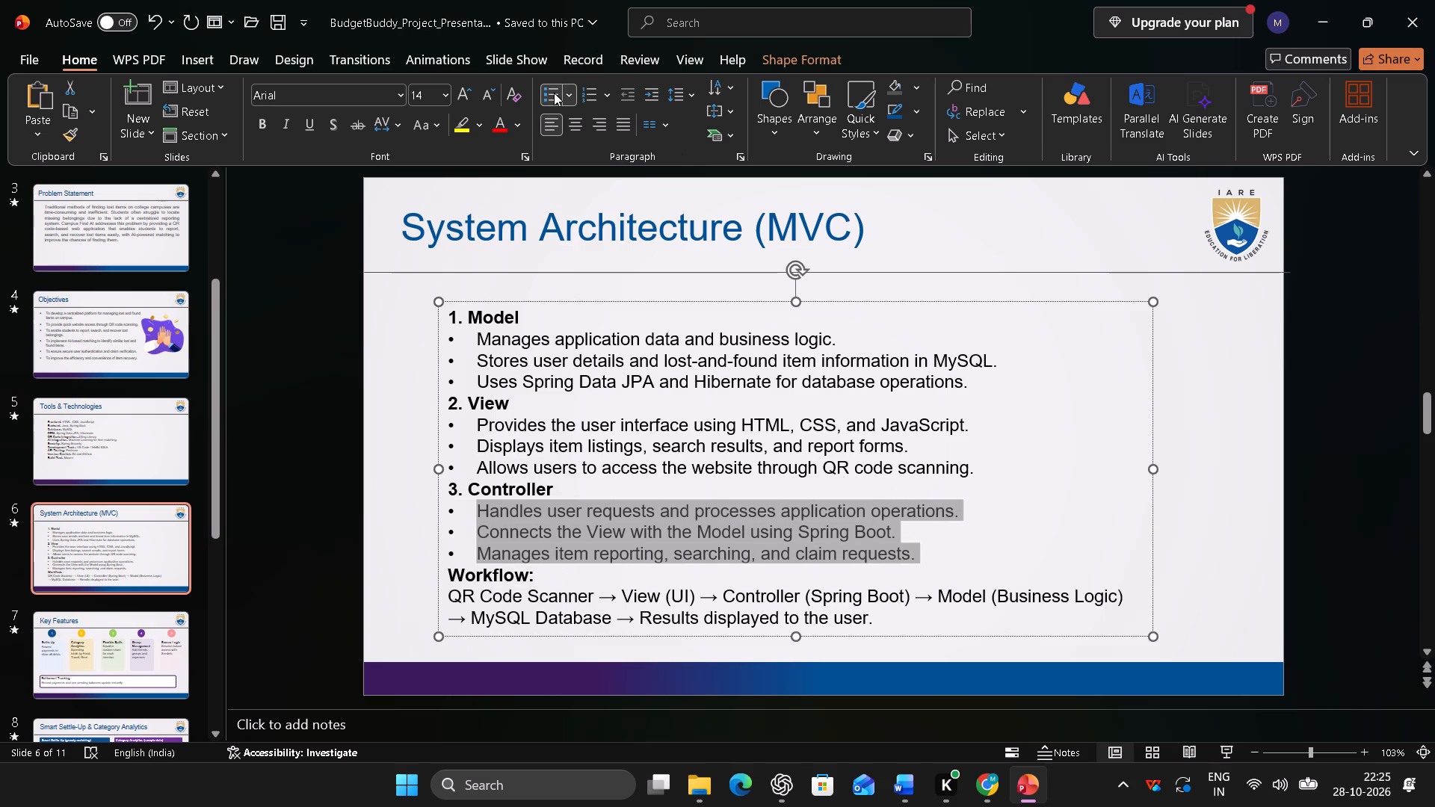
Set the "1. Model", "2. View", "3. Controller" and "Workflow:" headings on slide 6 to font size 16.
scroll(531, 584, "down", 1)
scroll(531, 584, "up", 1)
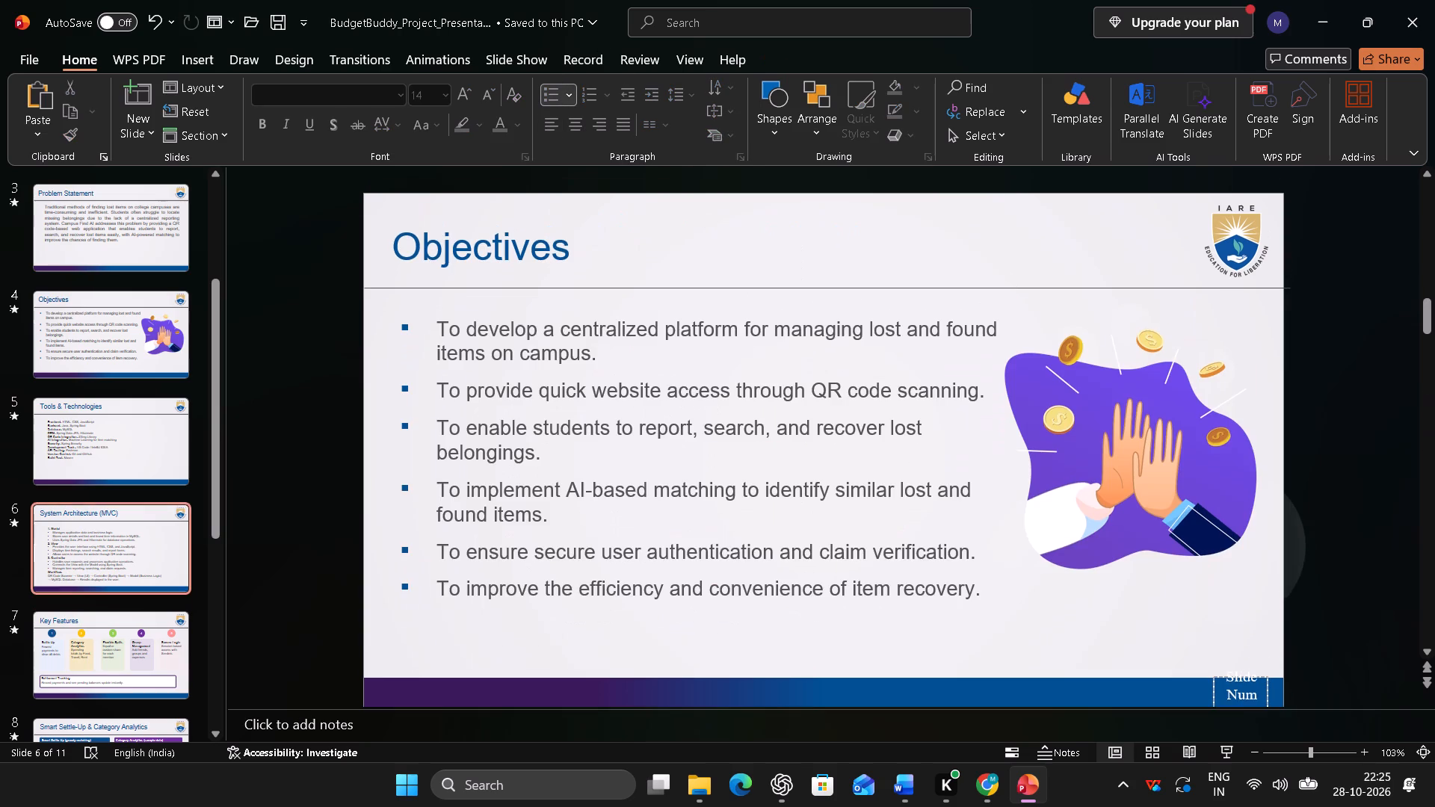
left_click(85, 563)
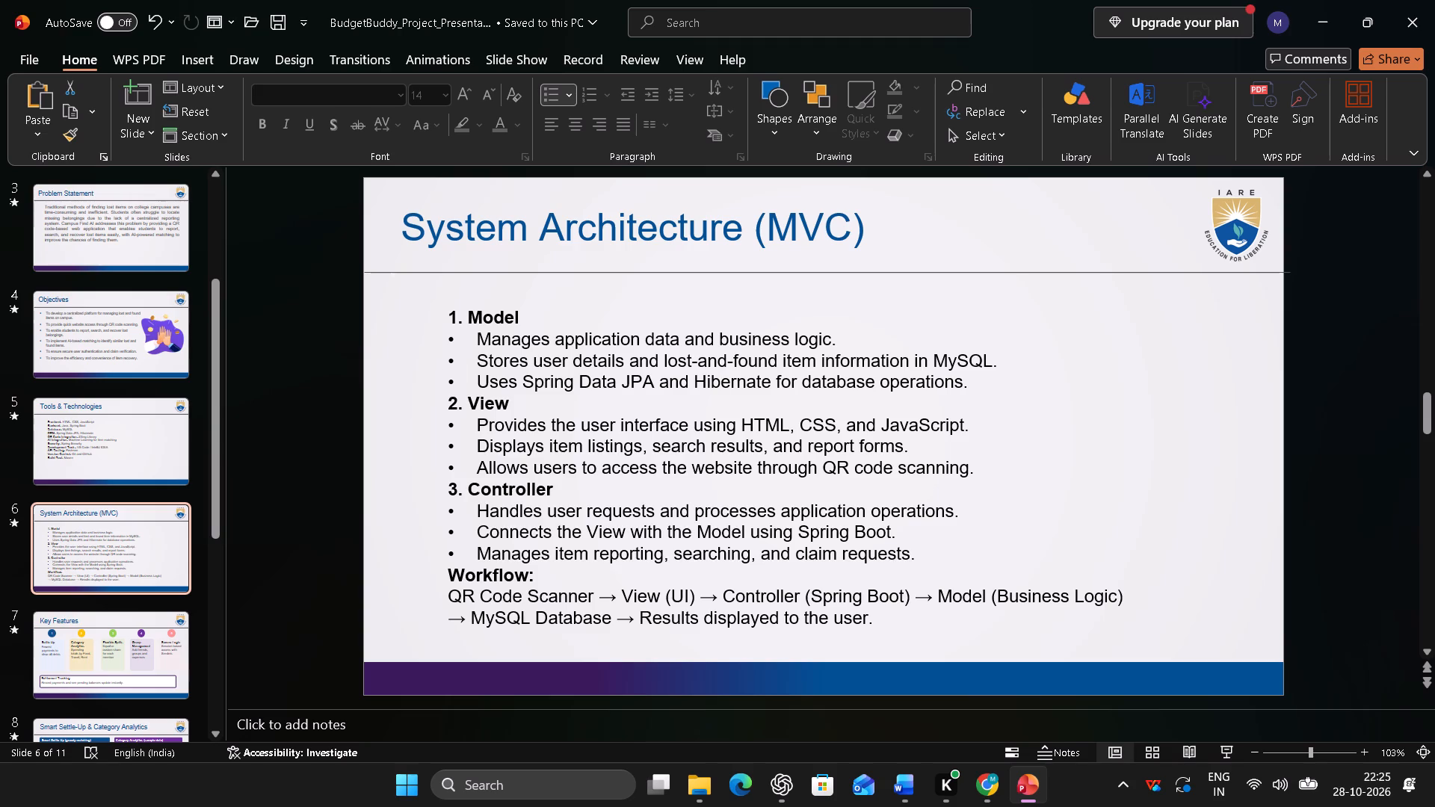
left_click_drag(522, 313, 447, 312)
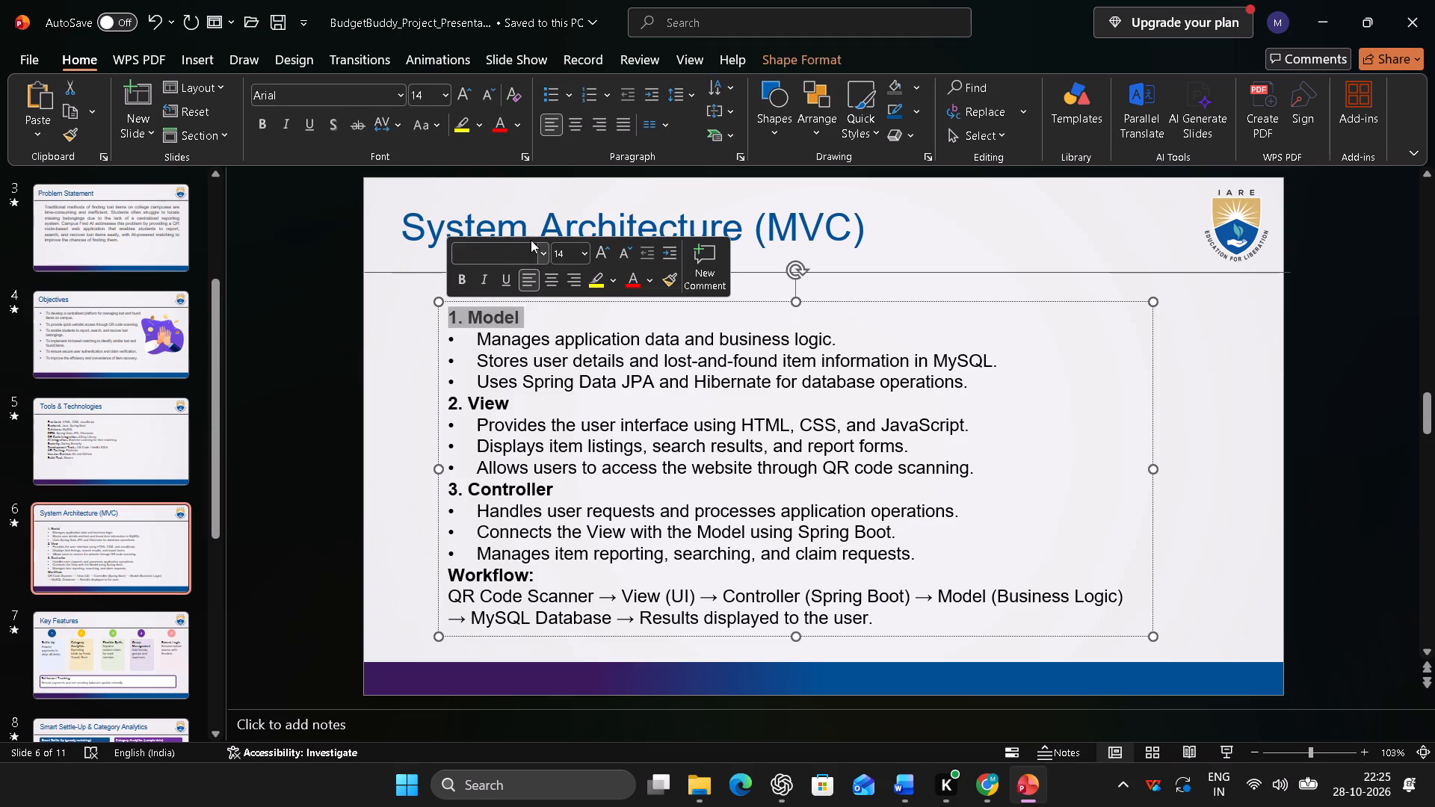
left_click(585, 251)
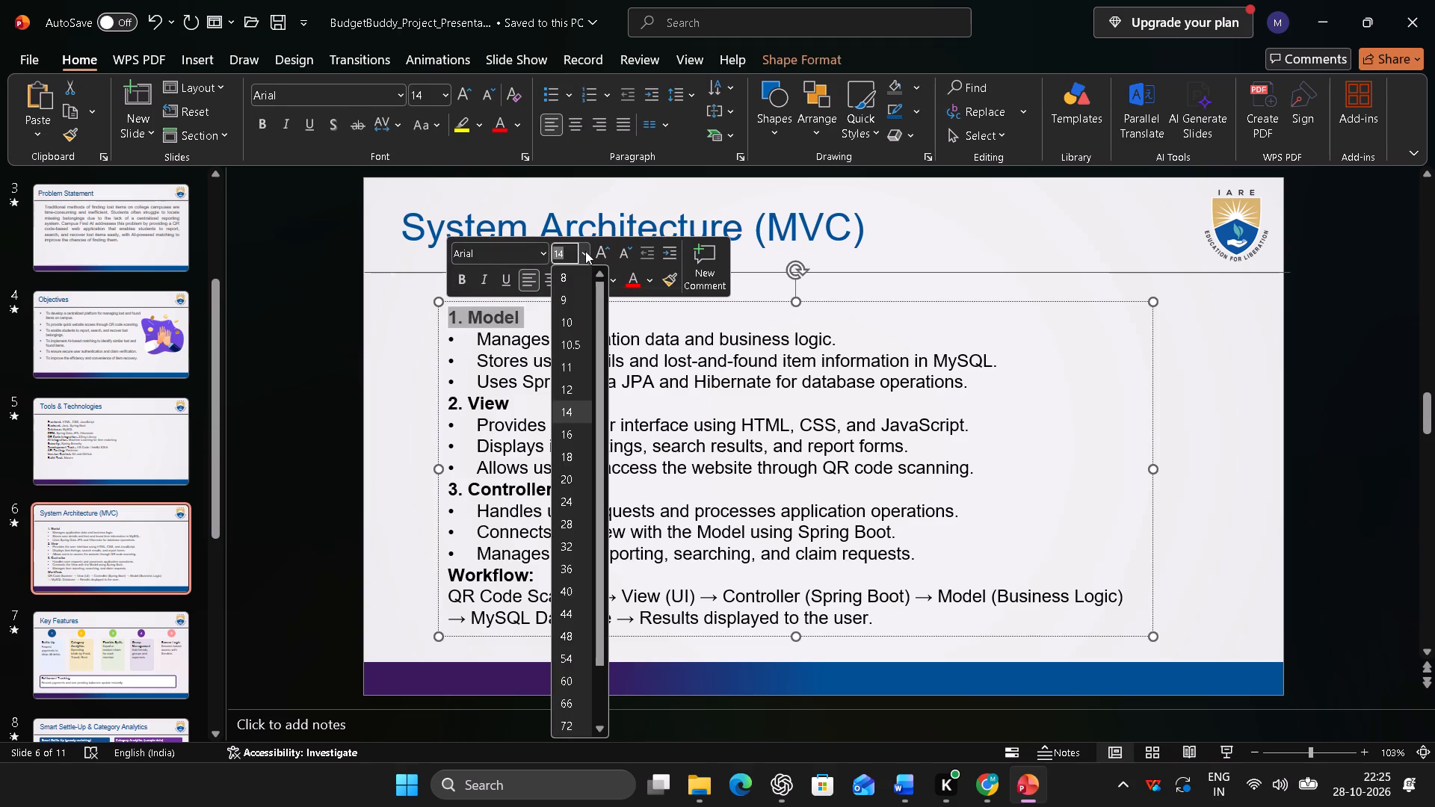
left_click(559, 444)
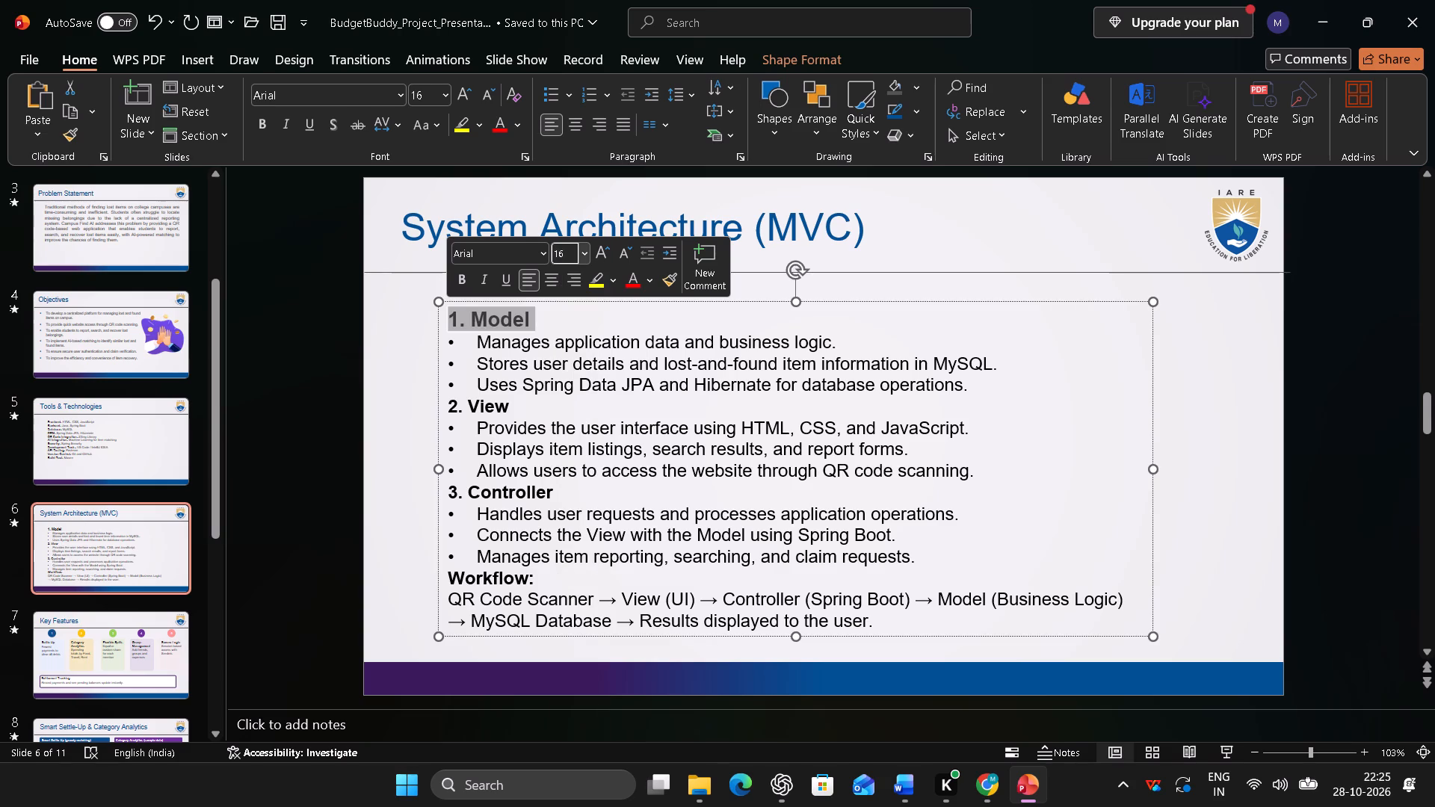
left_click_drag(514, 406, 442, 400)
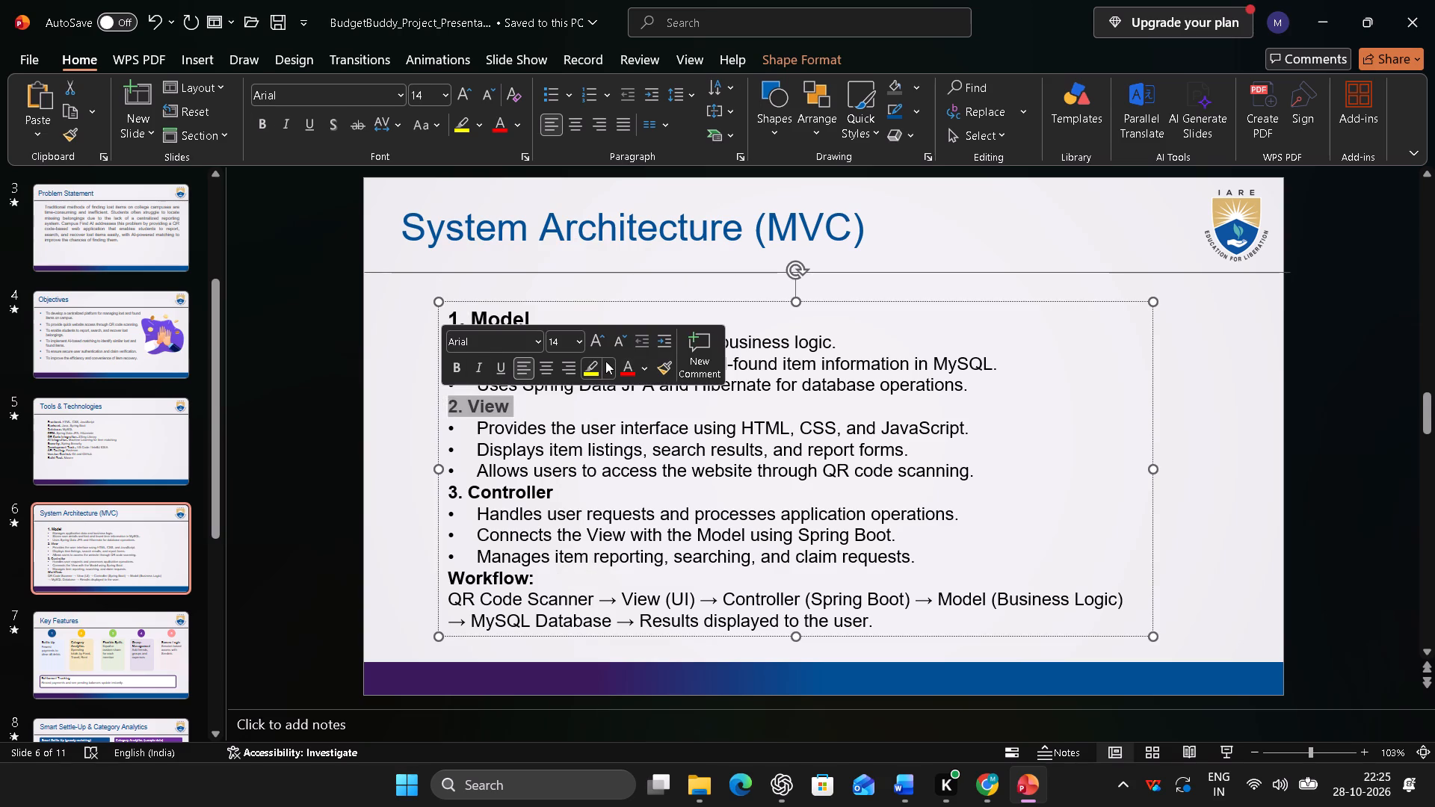
left_click(577, 344)
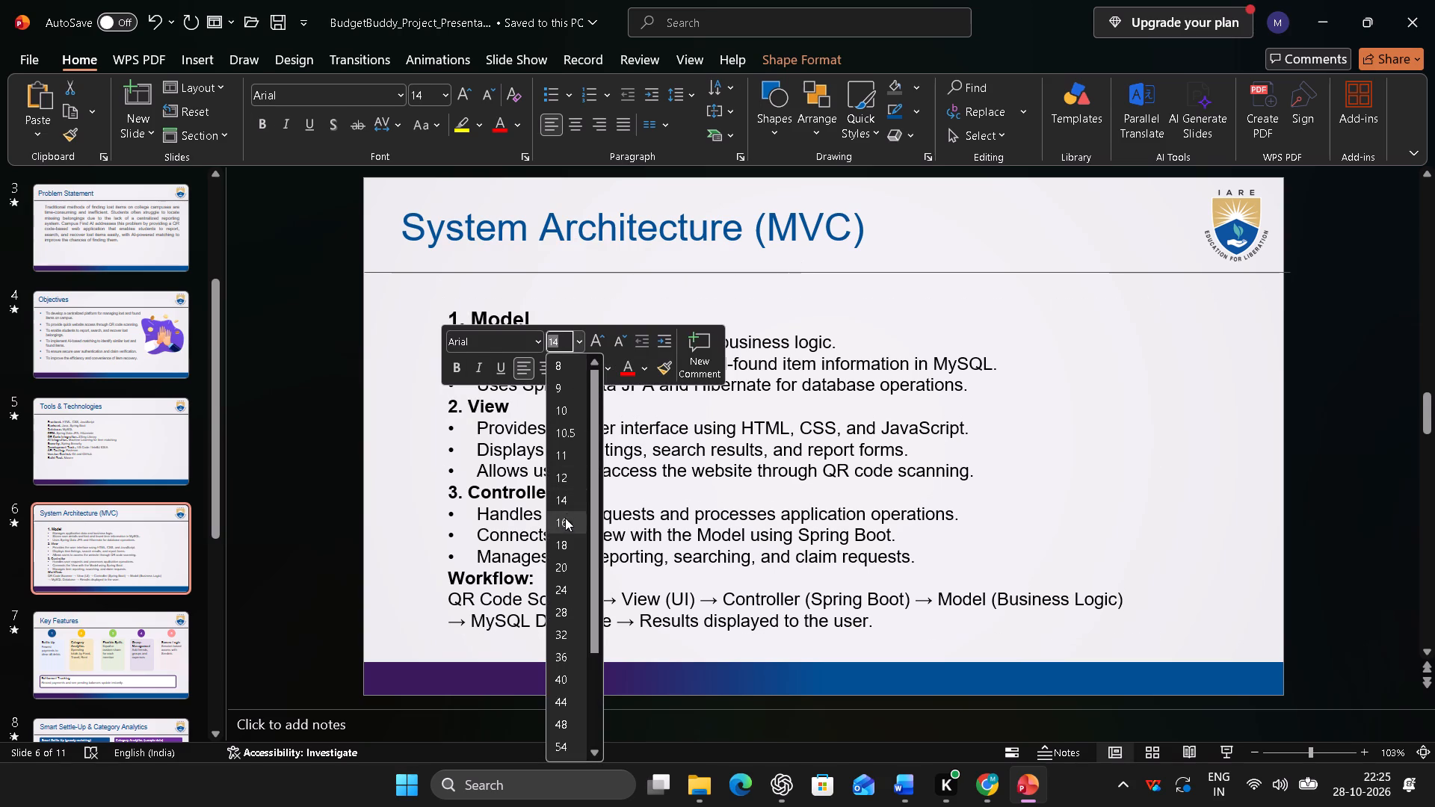
left_click(563, 522)
left_click_drag(564, 496, 461, 496)
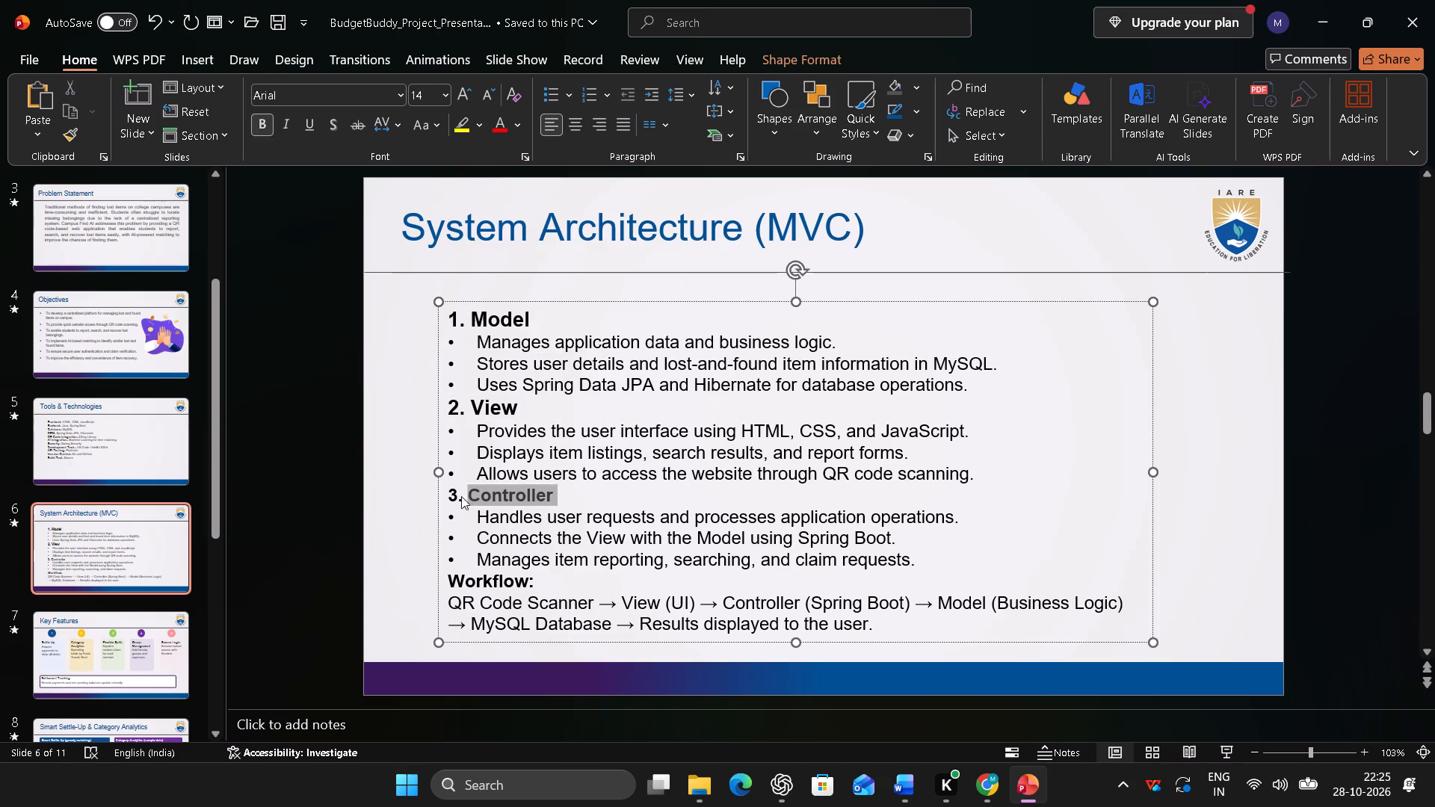
left_click_drag(461, 496, 441, 496)
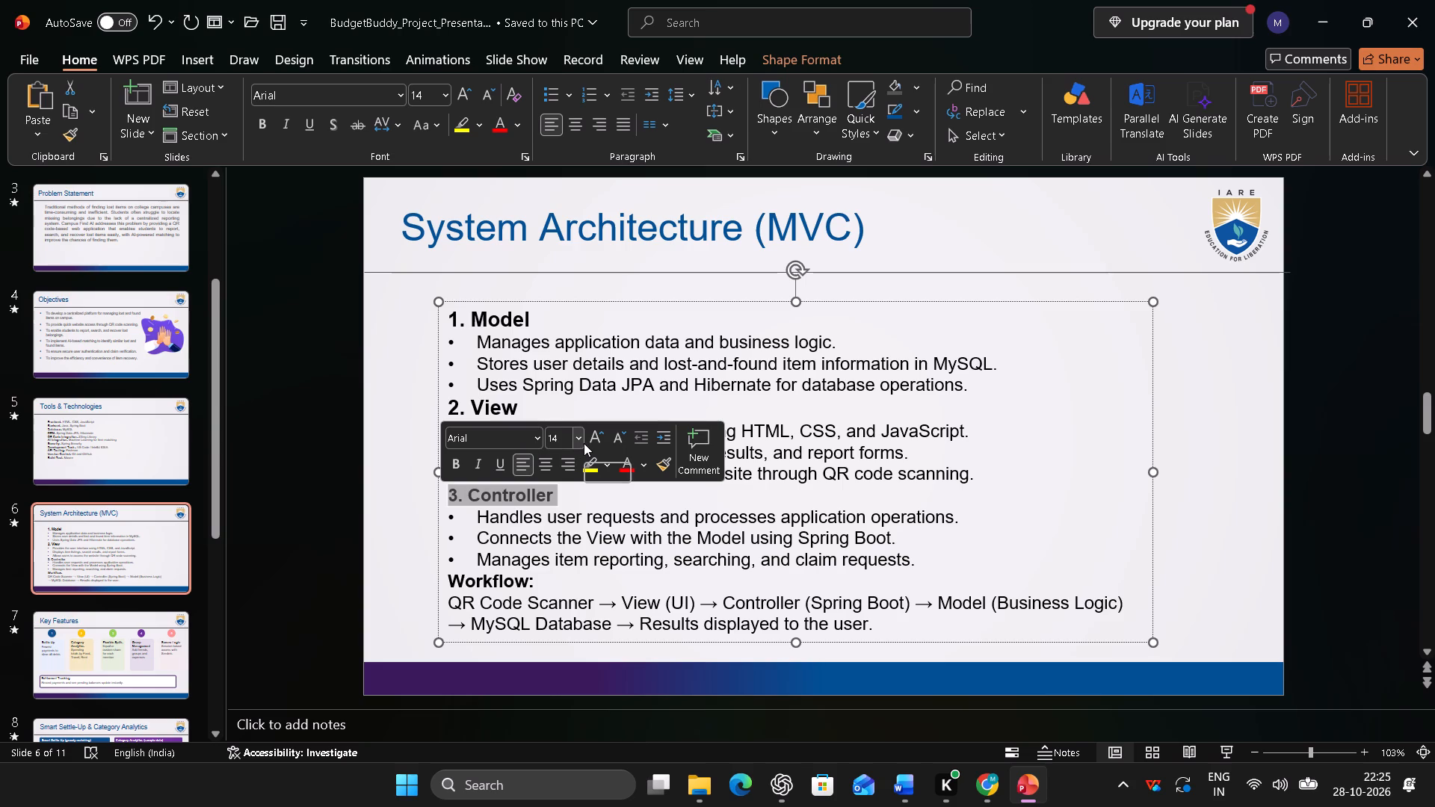
left_click(581, 438)
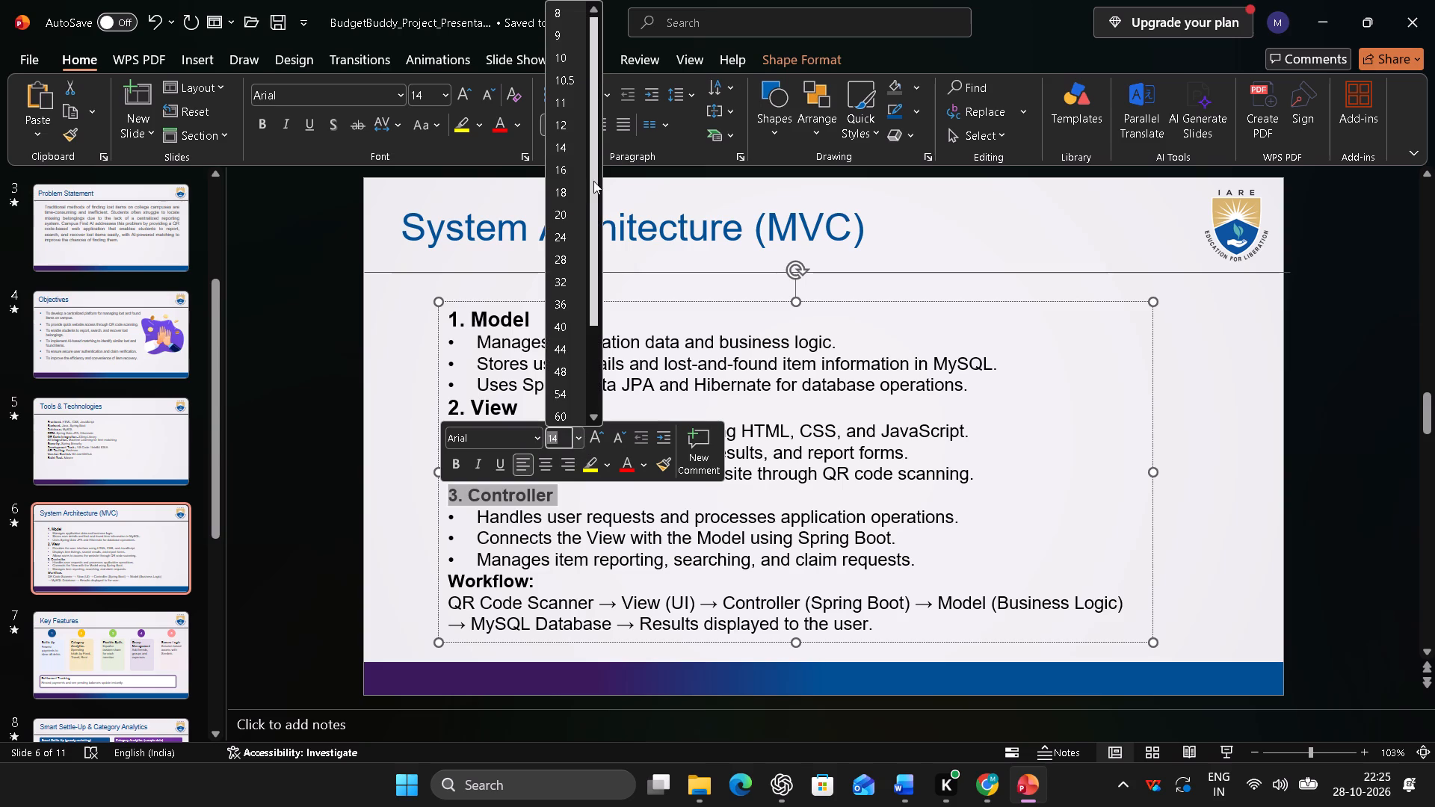
left_click(563, 173)
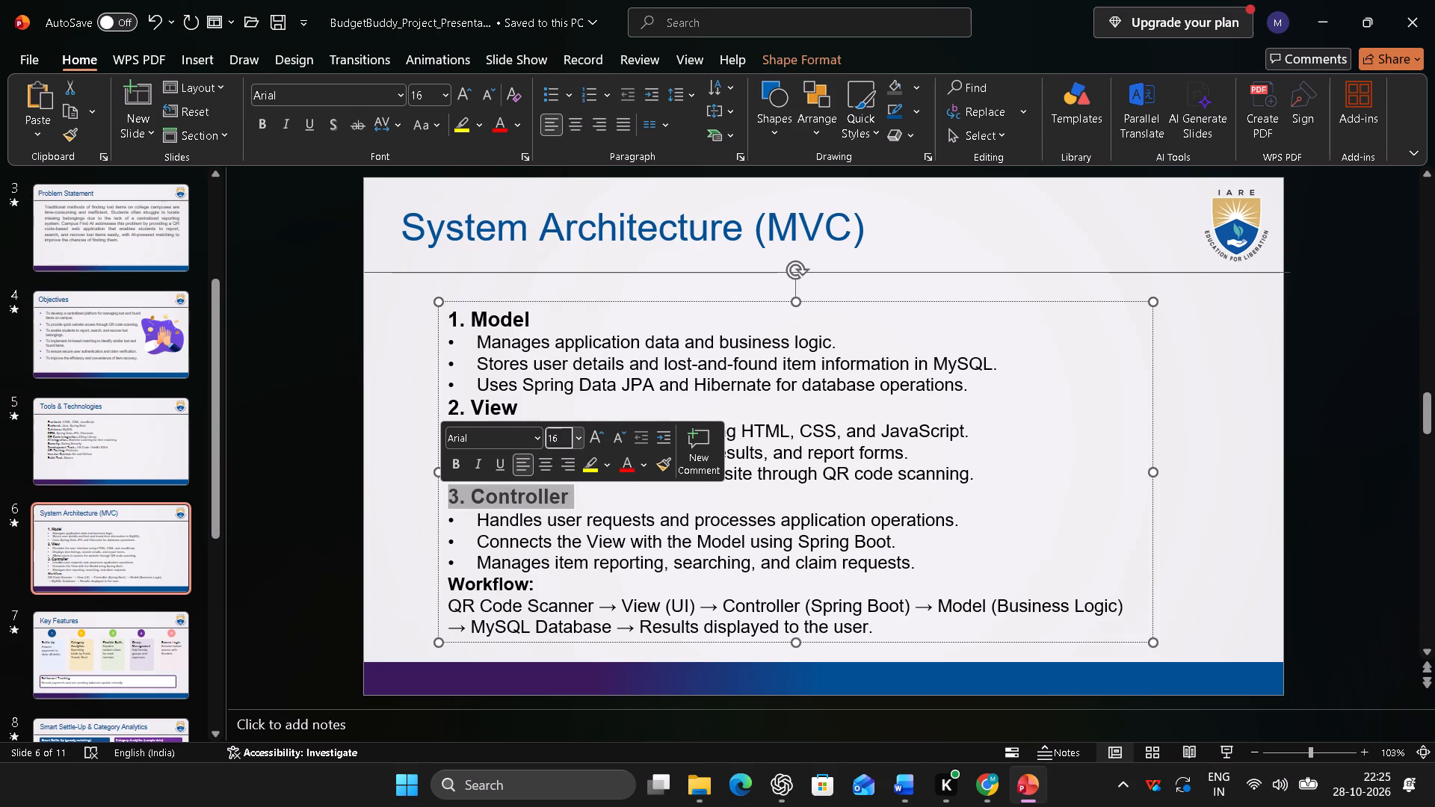
left_click_drag(542, 590, 465, 594)
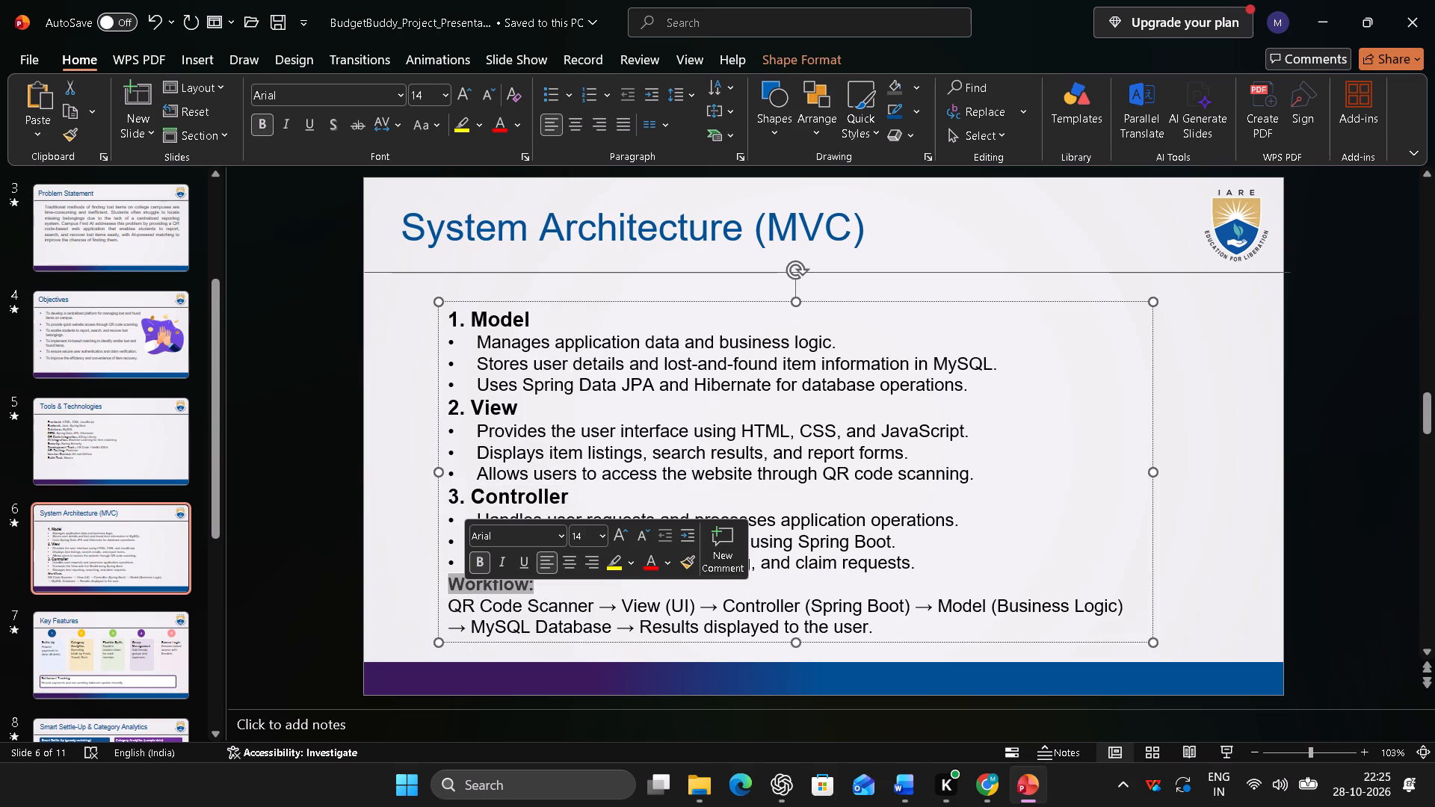
left_click(603, 532)
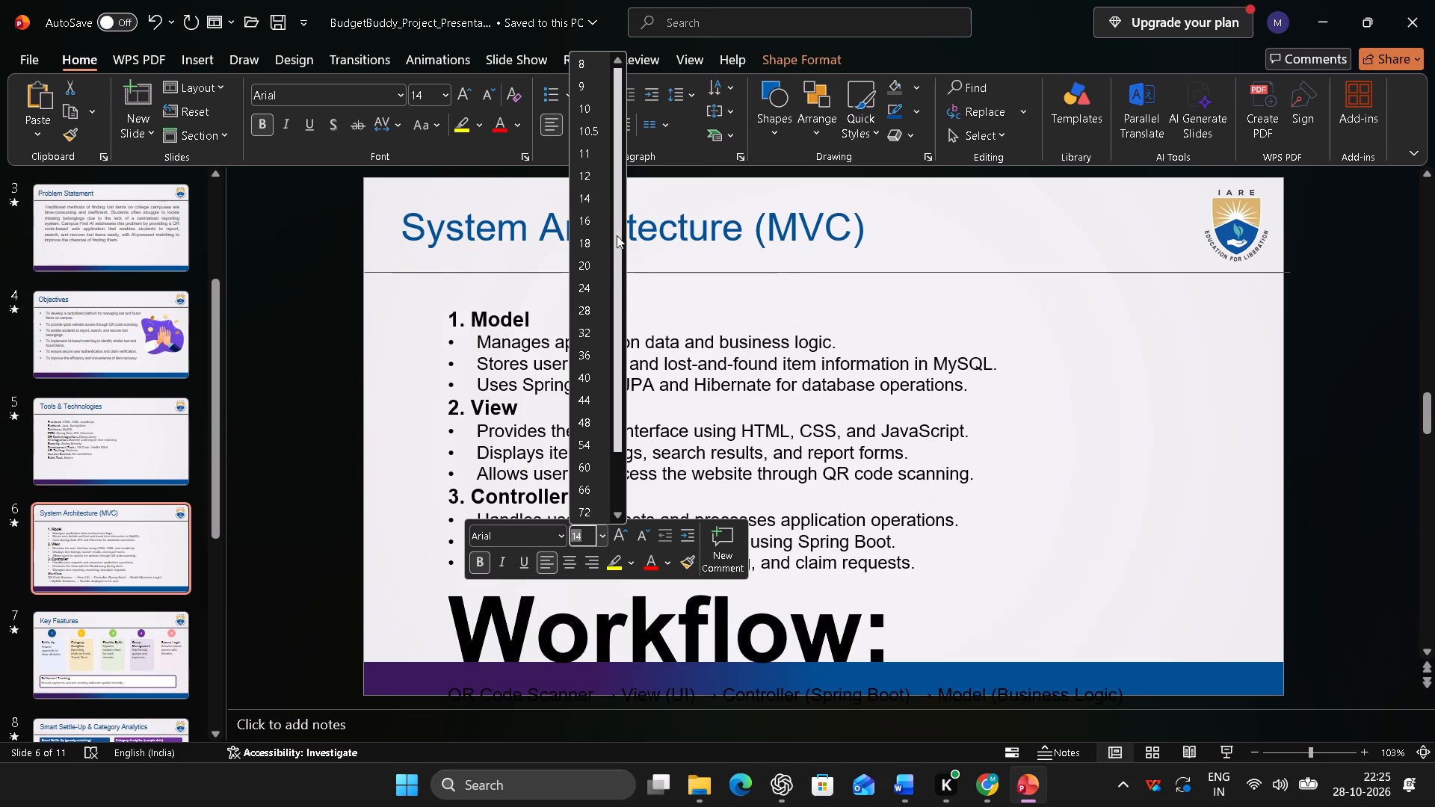
left_click(585, 214)
left_click(302, 533)
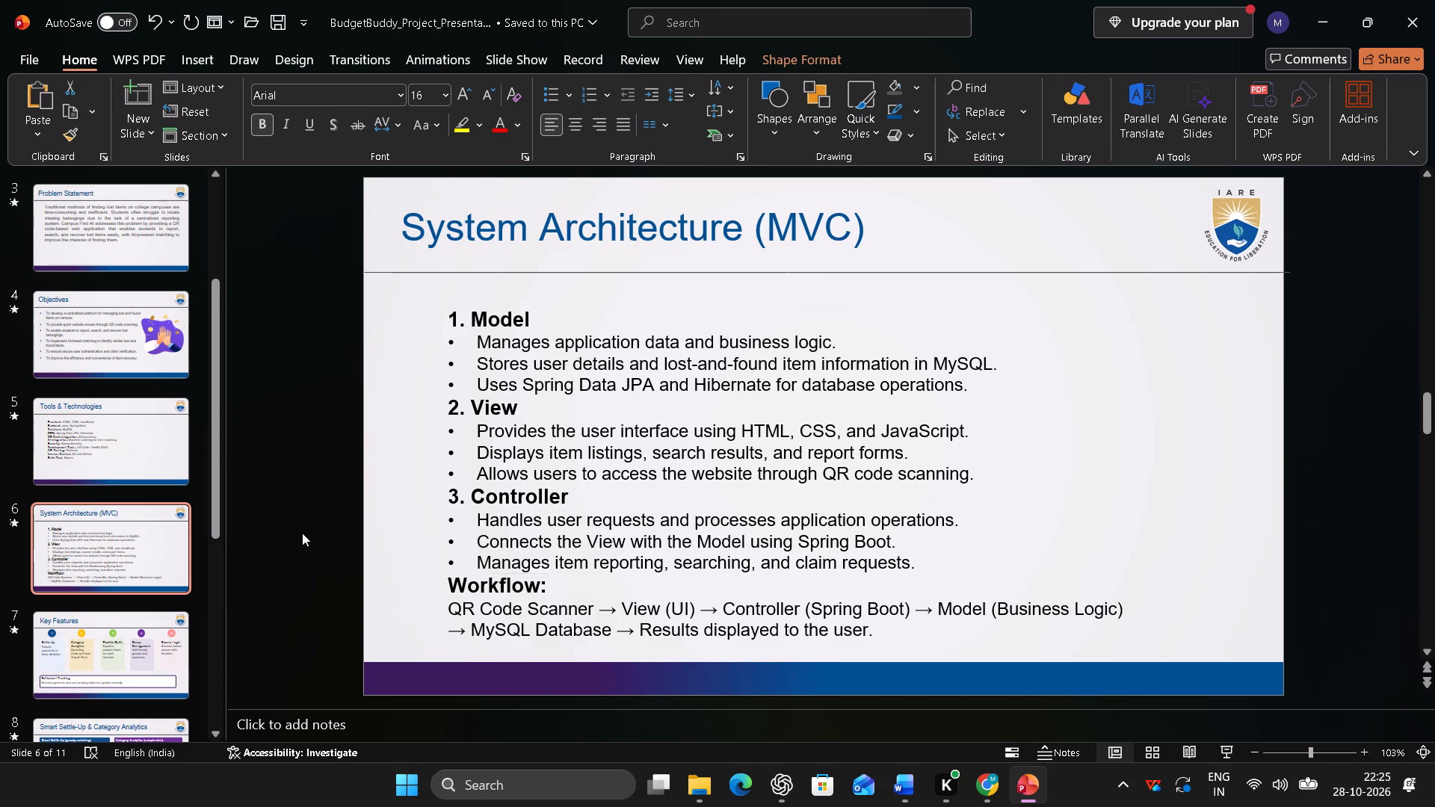
Move the architecture text box on slide 6 slightly upward, closer to the line beneath the title.
left_click(419, 369)
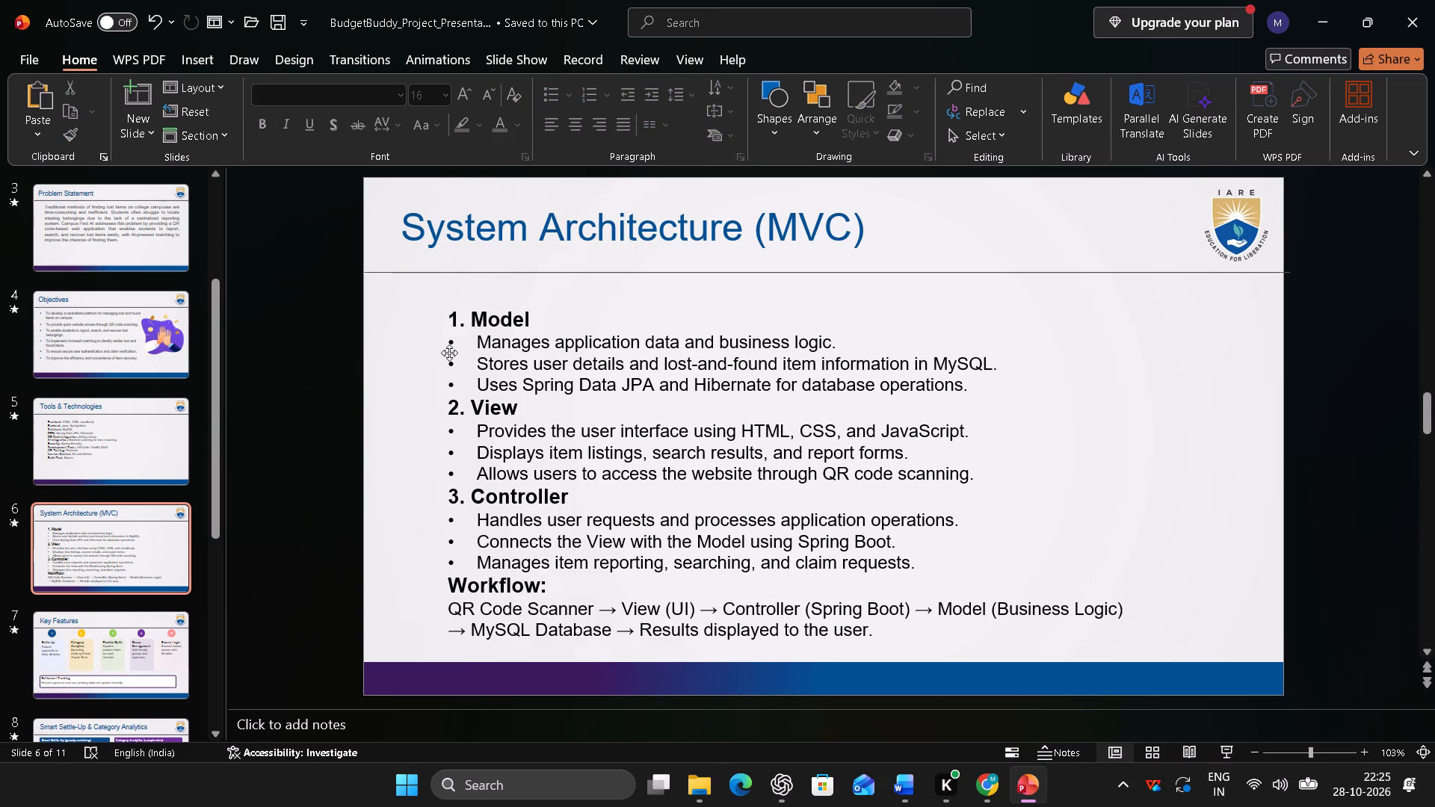
left_click(449, 353)
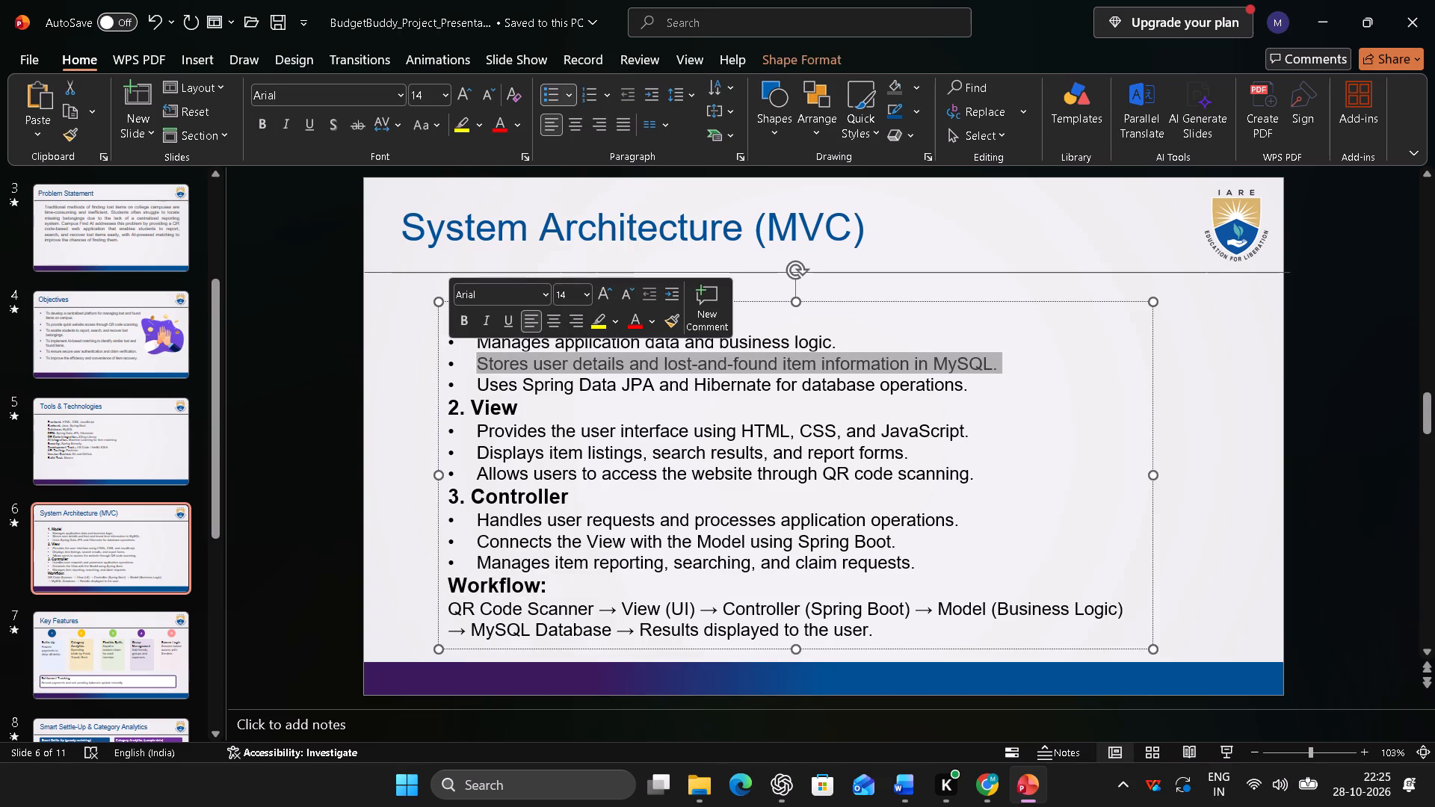
left_click_drag(443, 361, 443, 344)
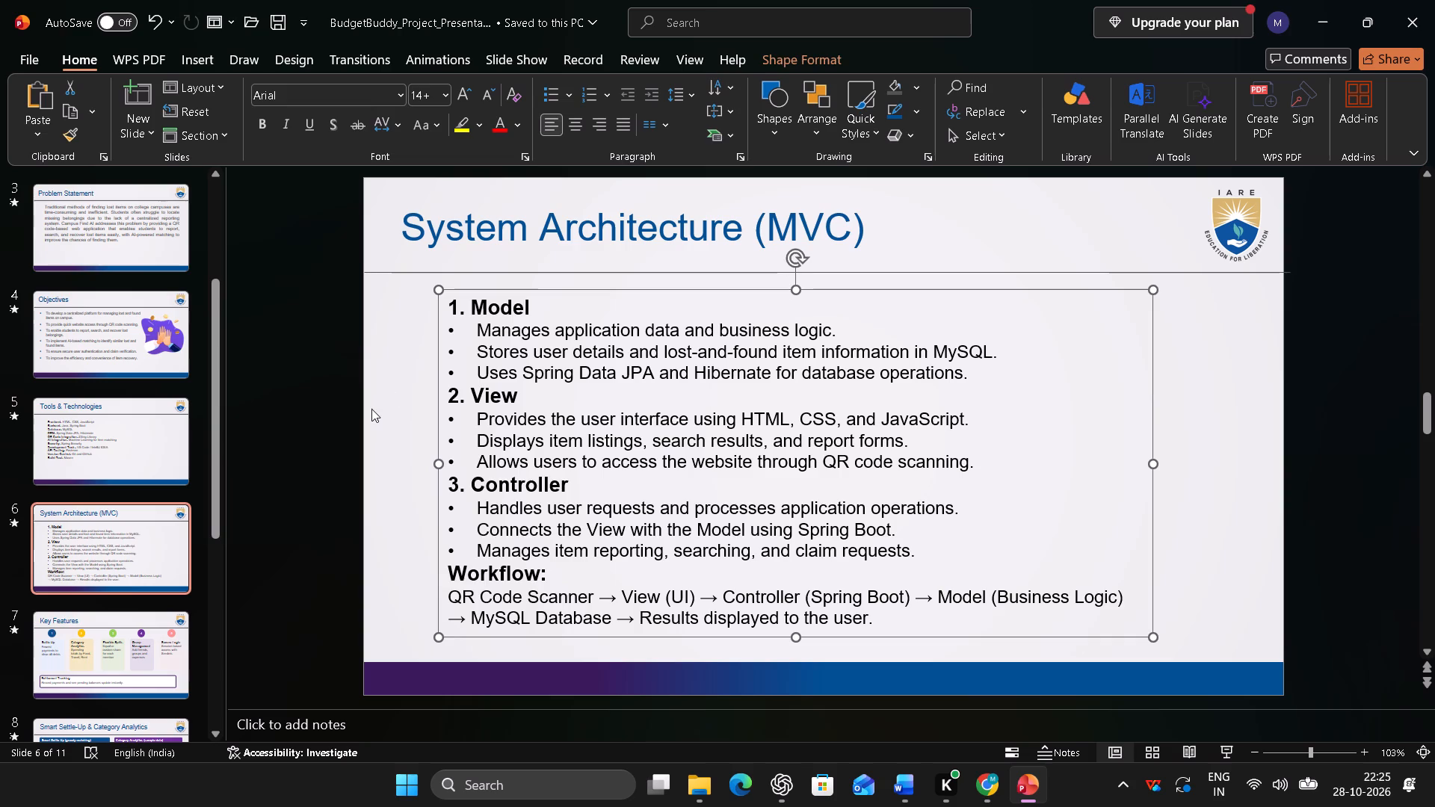
left_click(371, 409)
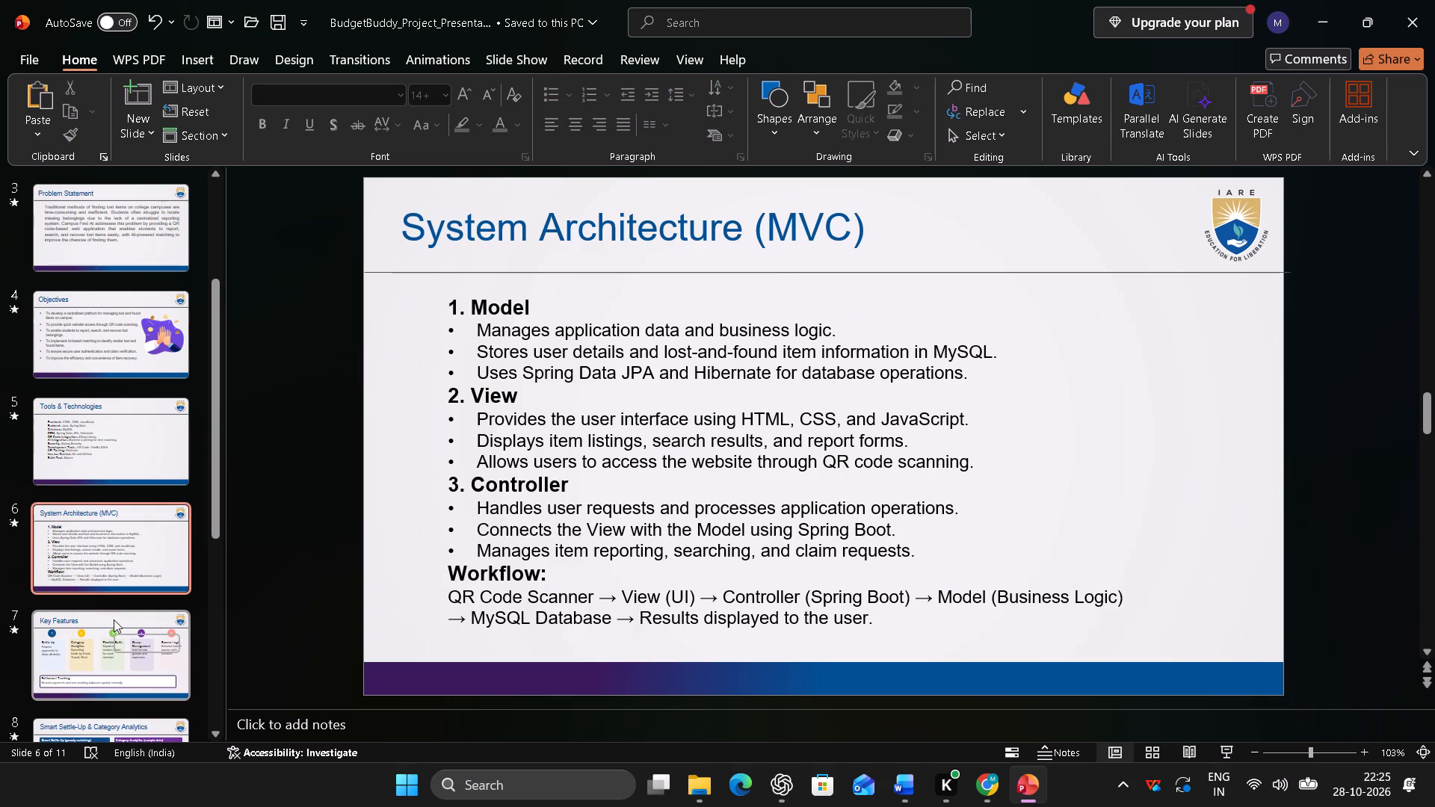
left_click(114, 619)
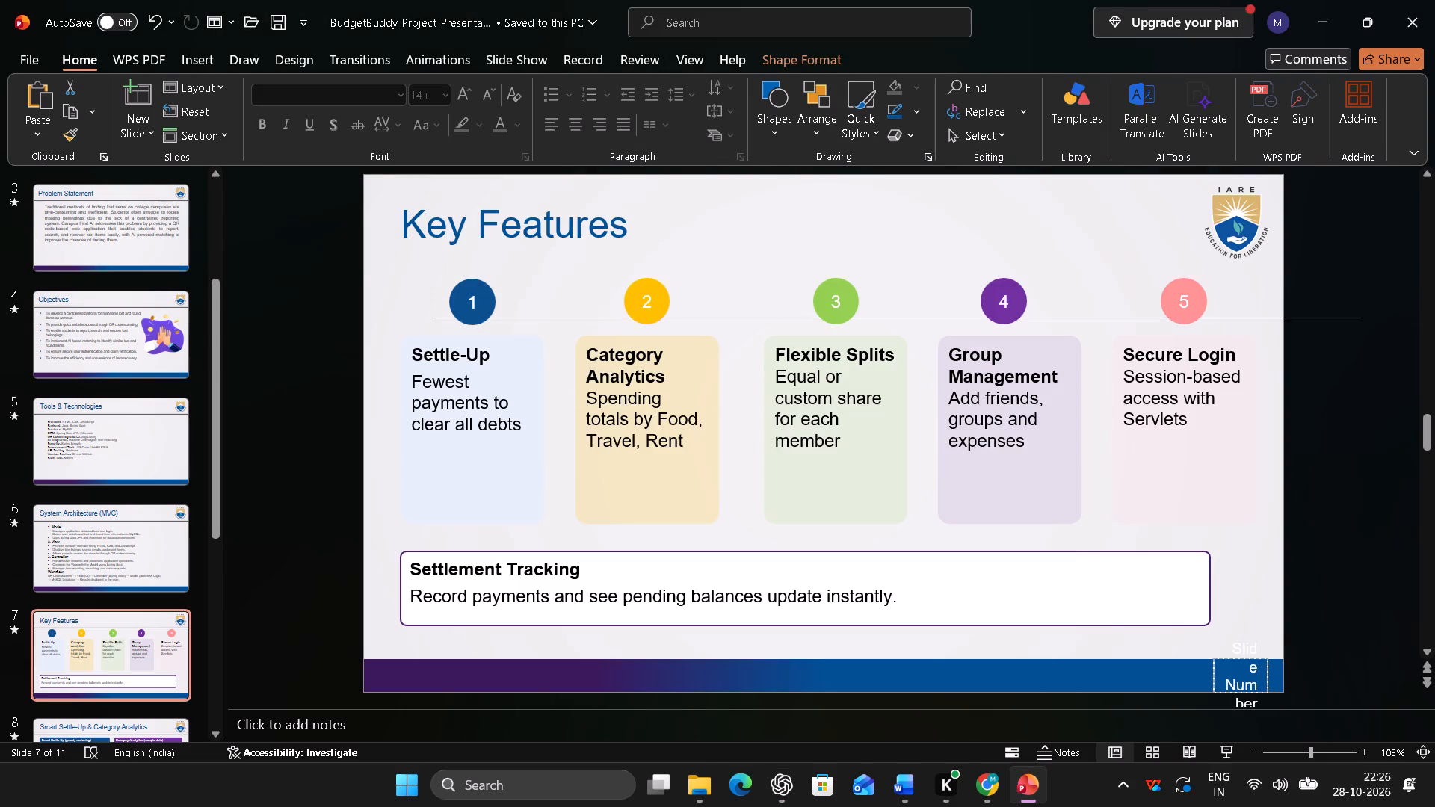
left_click_drag(509, 328, 433, 262)
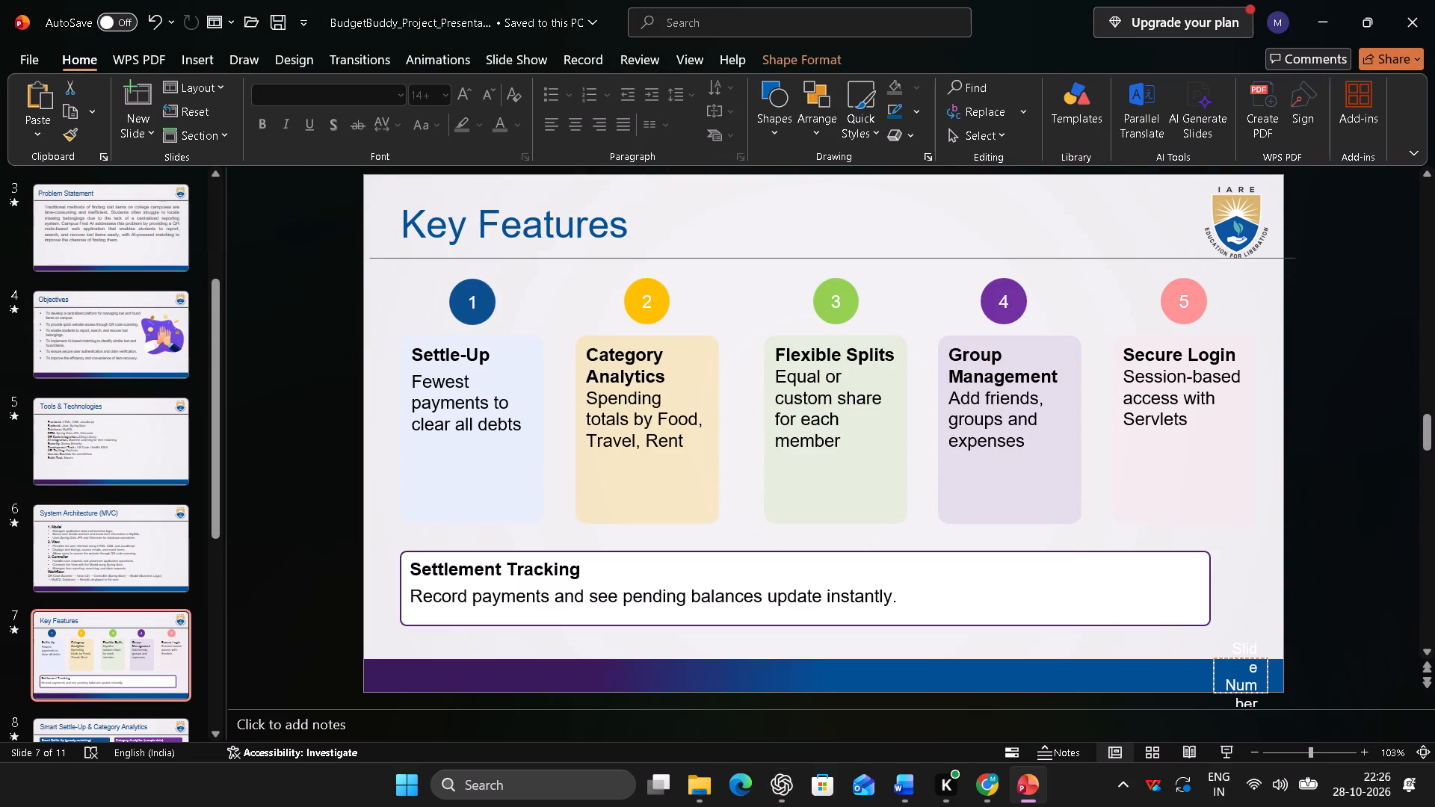
left_click_drag(433, 262, 432, 273)
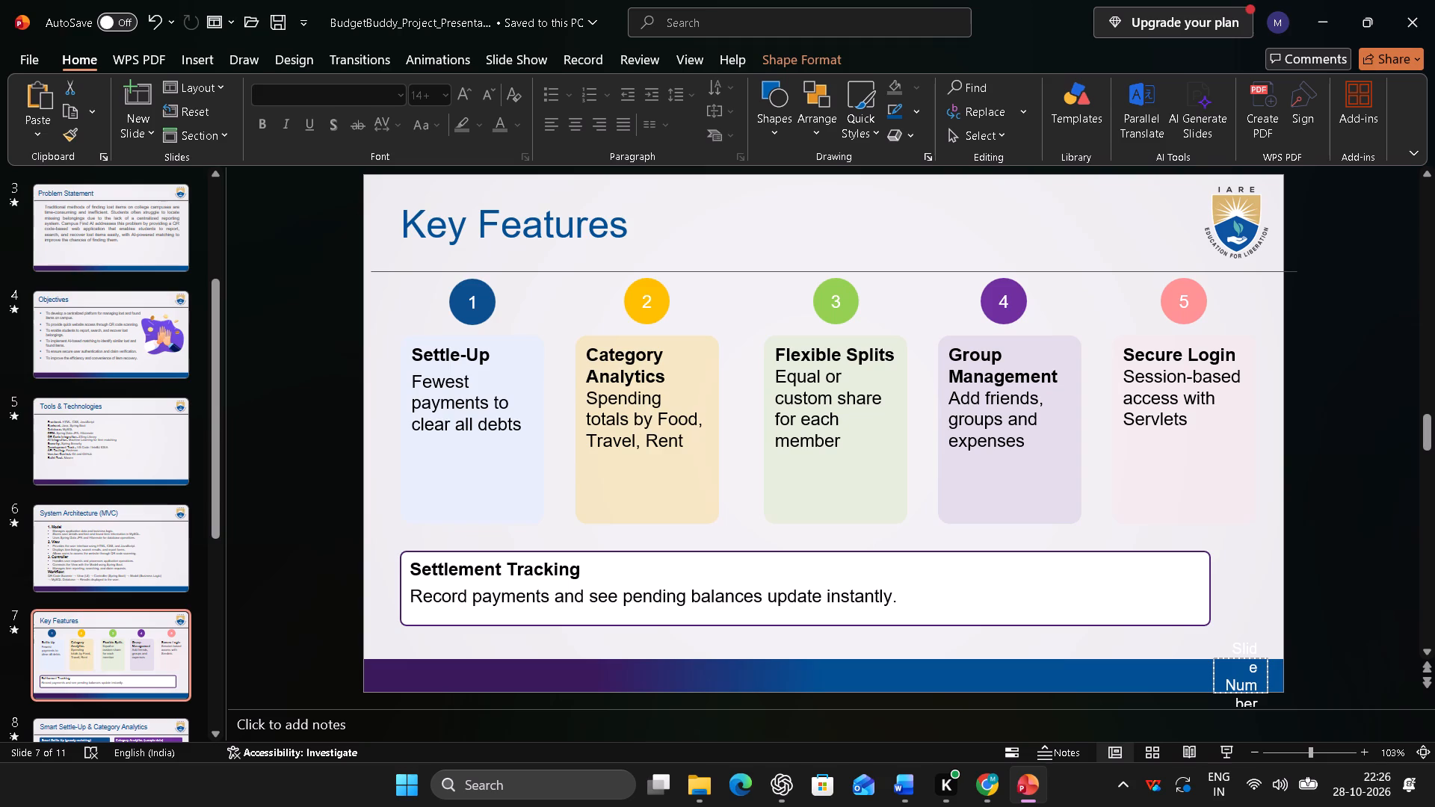
left_click_drag(432, 273, 413, 275)
left_click(413, 275)
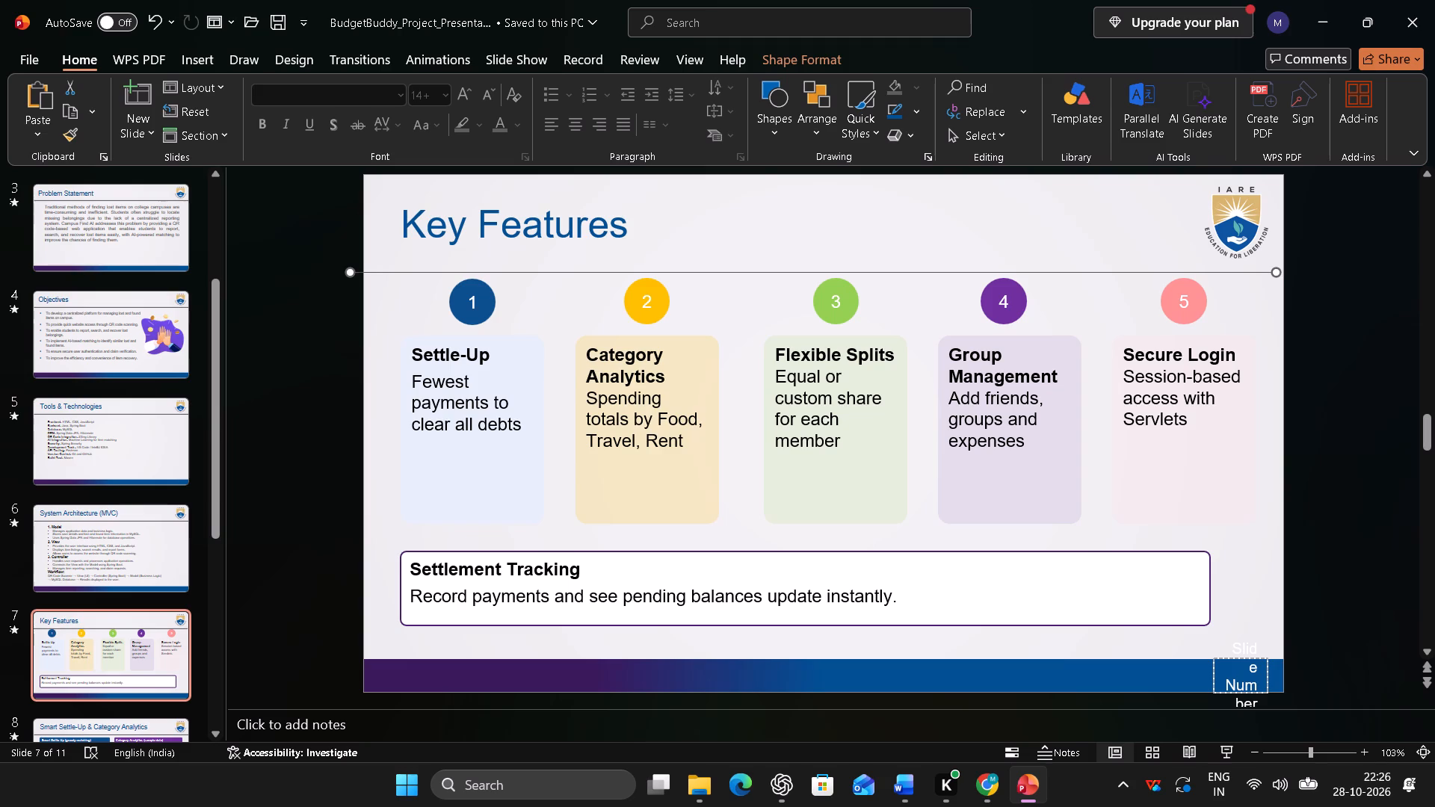
Delete the Category Analytics, Flexible Splits and Group Management cards from the Key Features slide.
left_click(396, 310)
left_click_drag(405, 297, 601, 401)
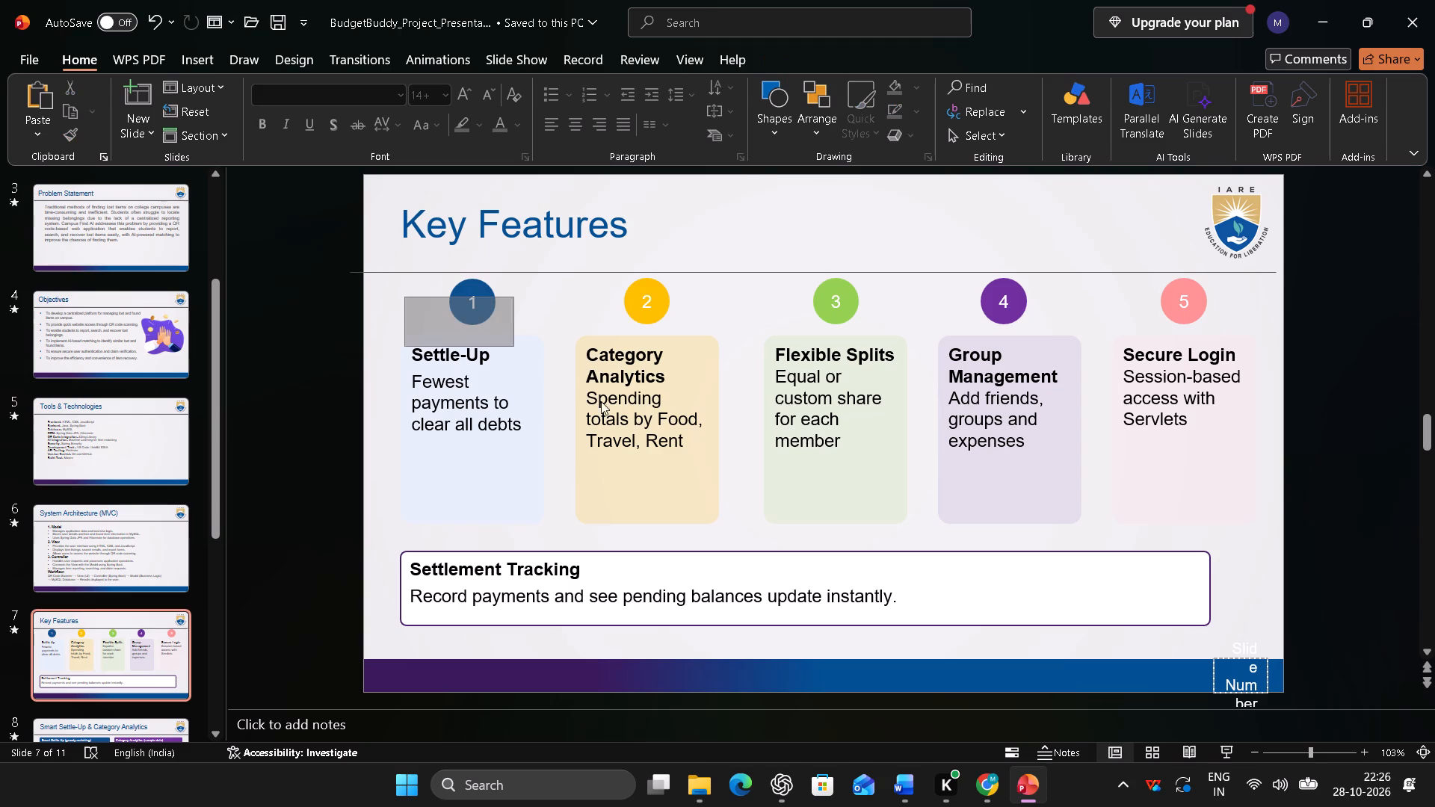
left_click_drag(601, 401, 1247, 641)
key("Delete")
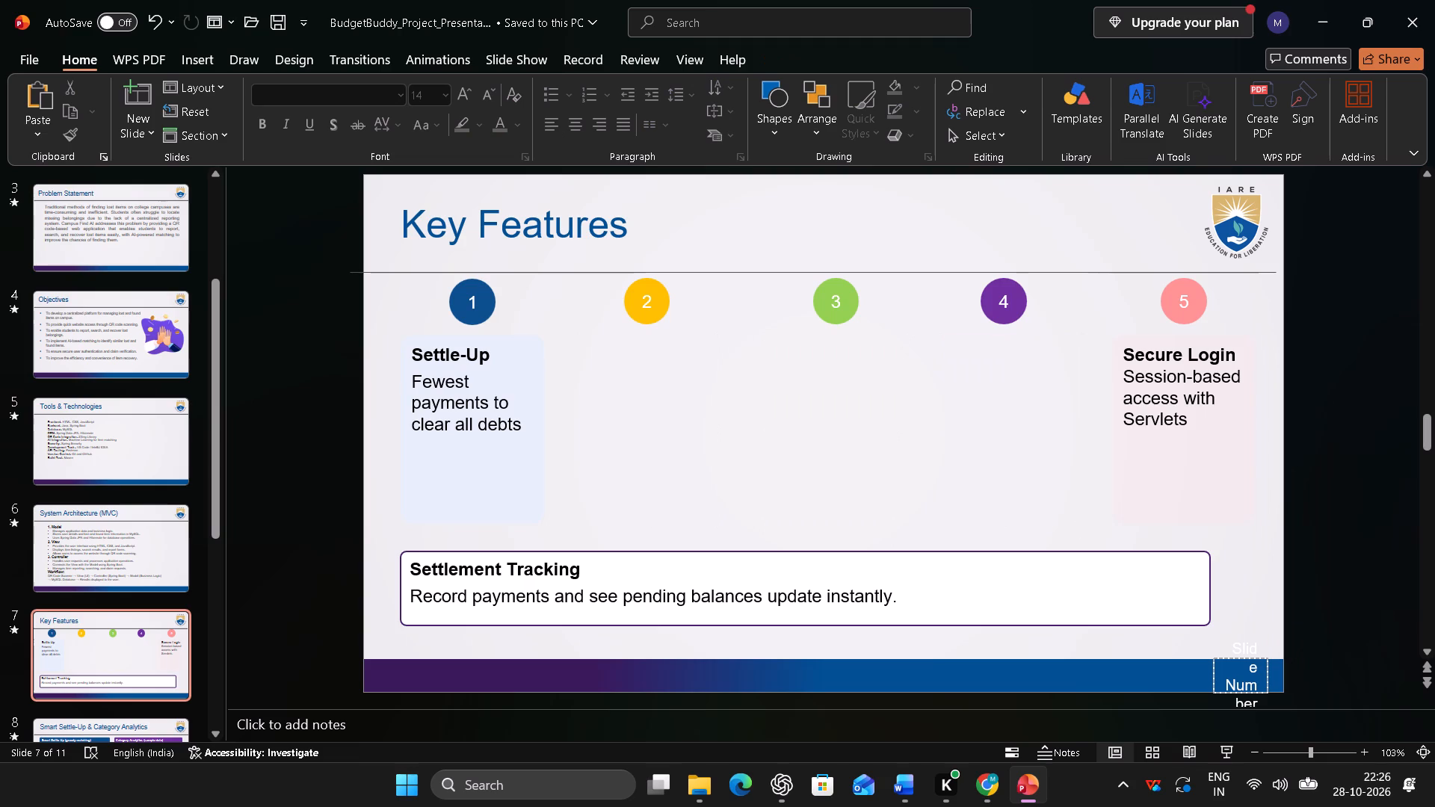
Delete the Settlement Tracking box and the Settle-Up card from the Key Features slide.
left_click_drag(411, 292, 848, 637)
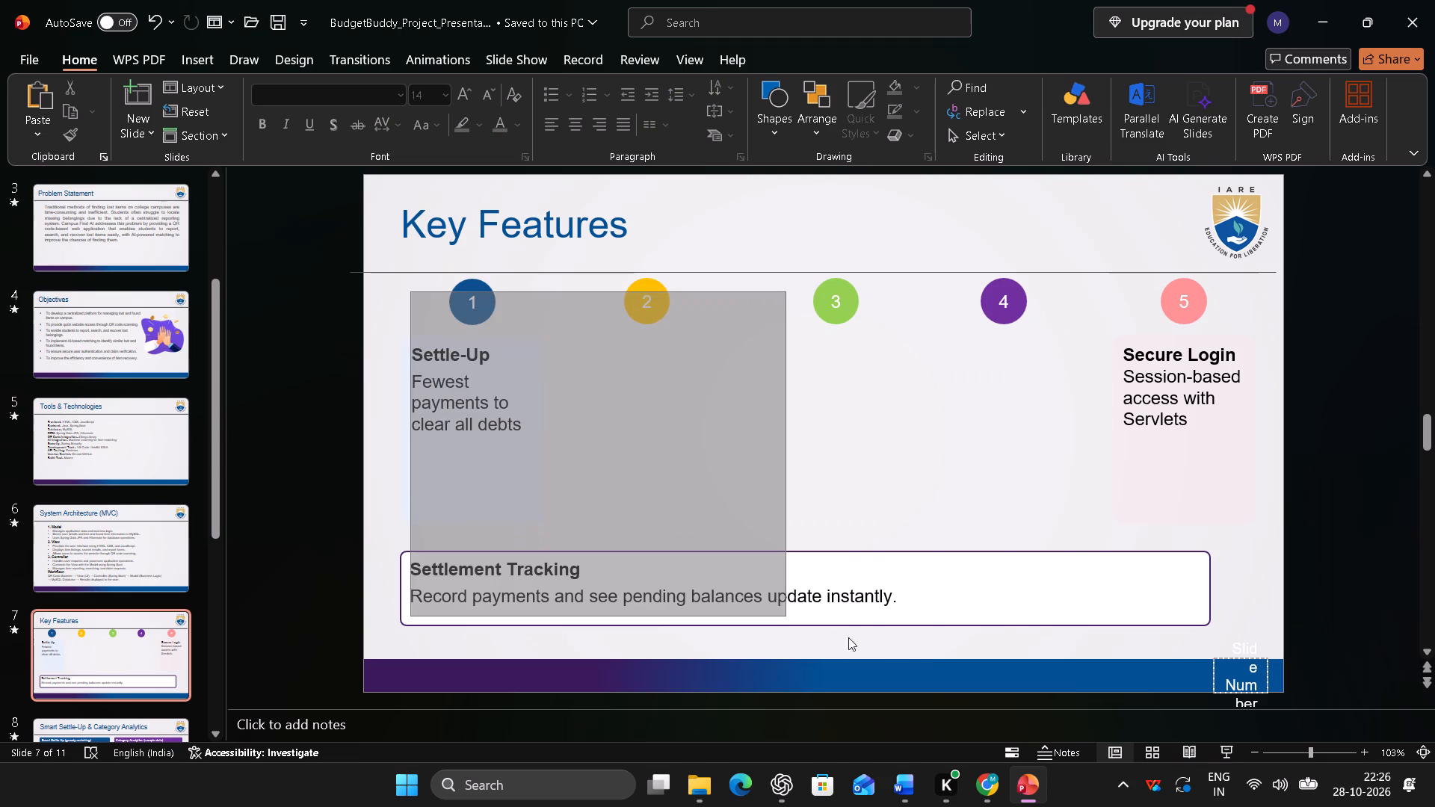
left_click_drag(848, 637, 1219, 643)
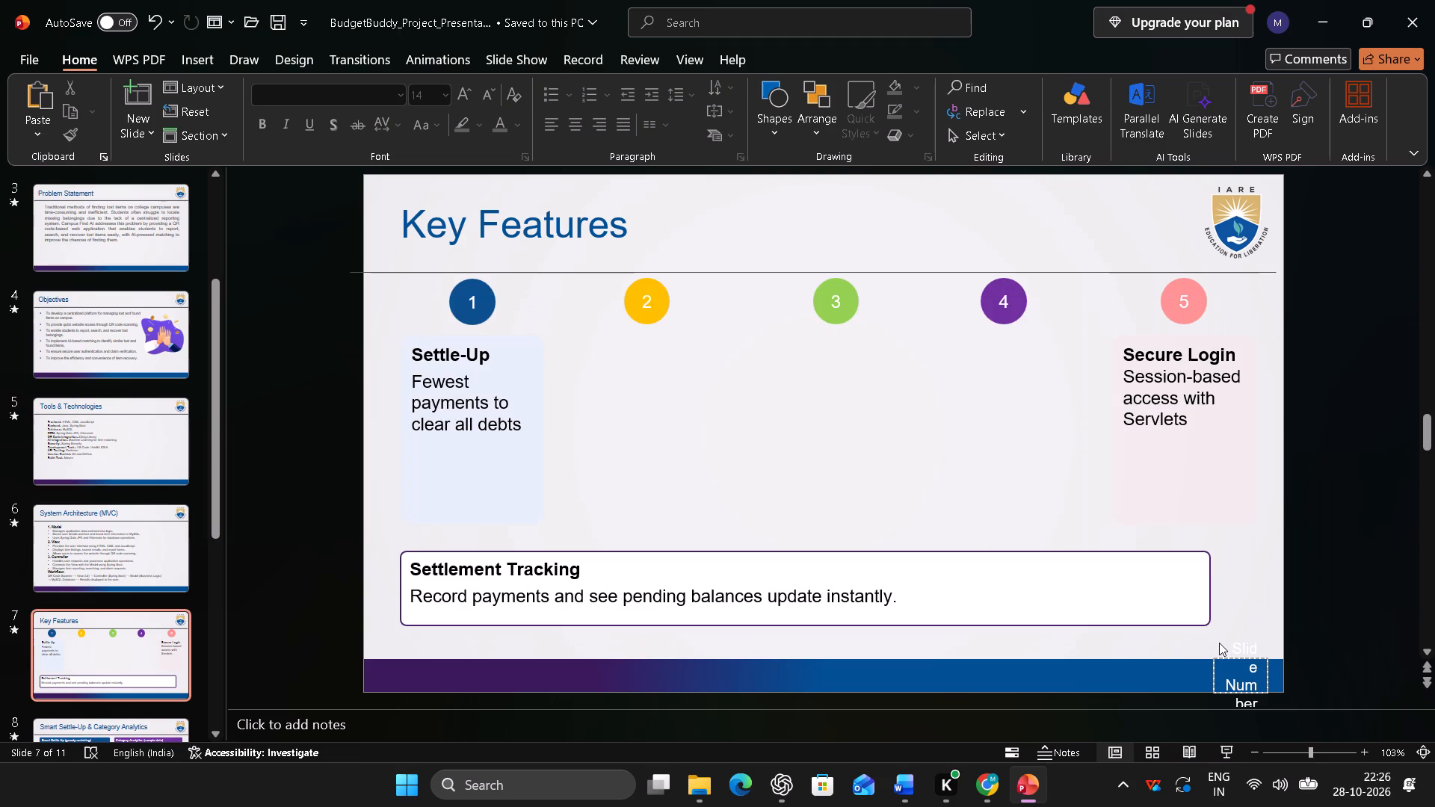
key("Delete")
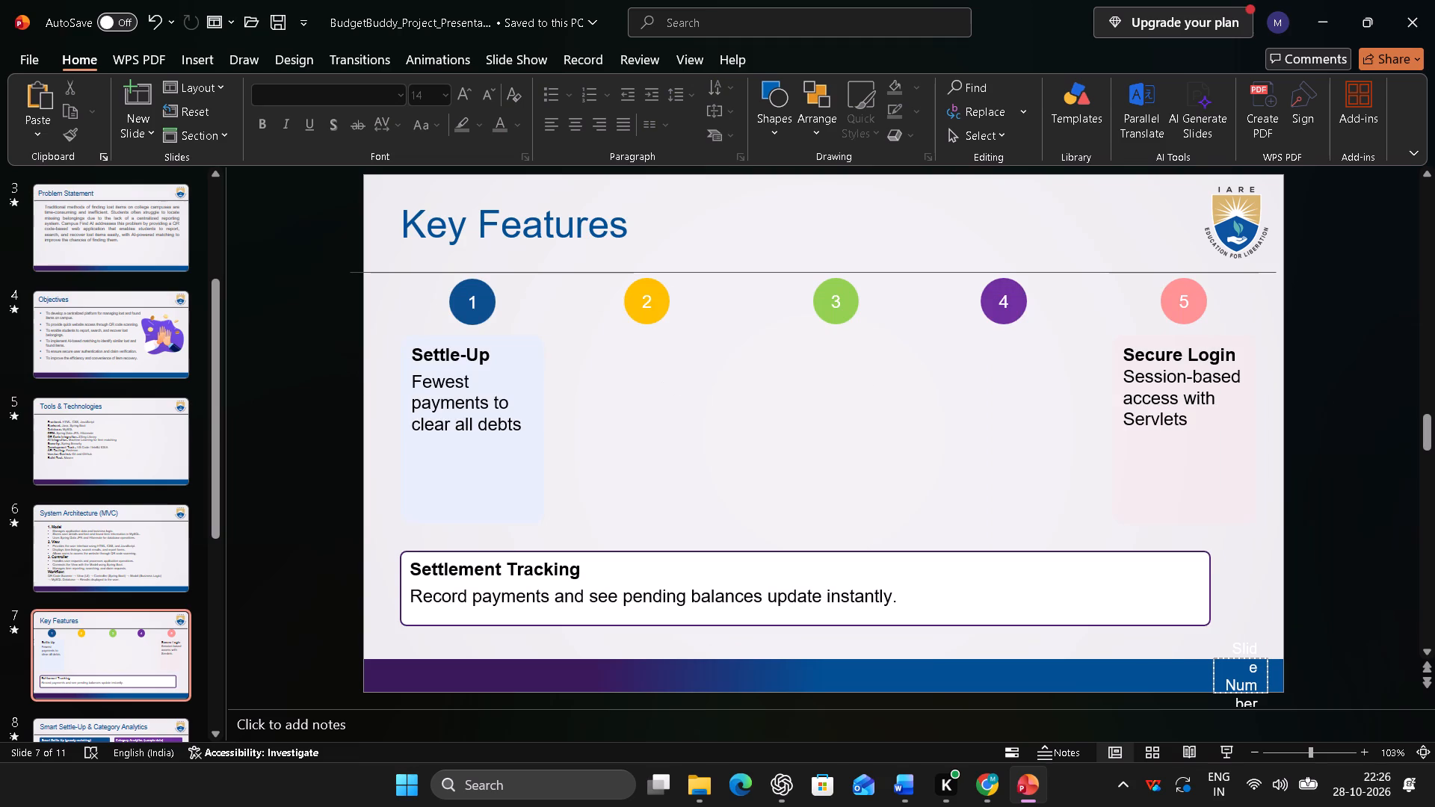
left_click(519, 386)
key("Delete")
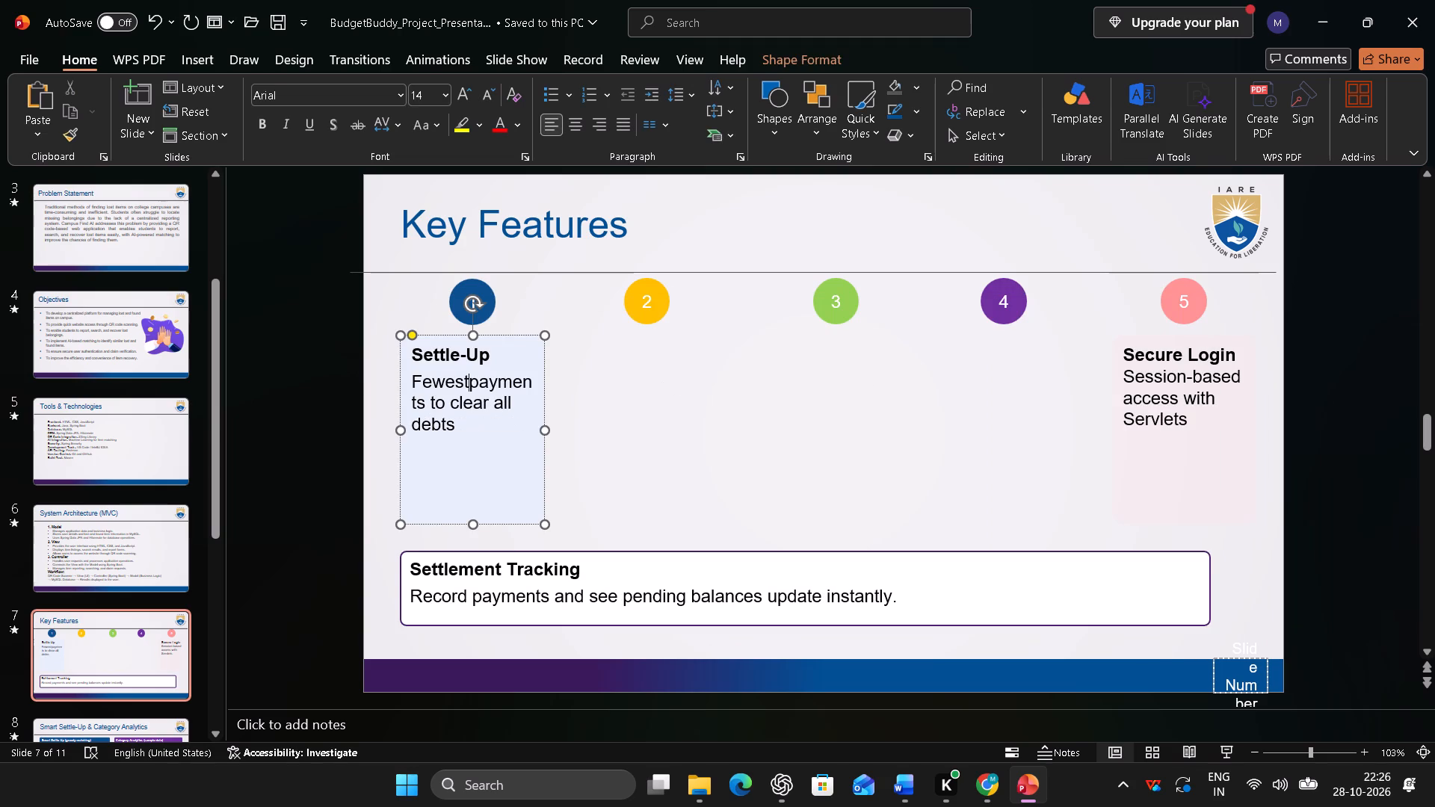
left_click_drag(430, 295, 658, 430)
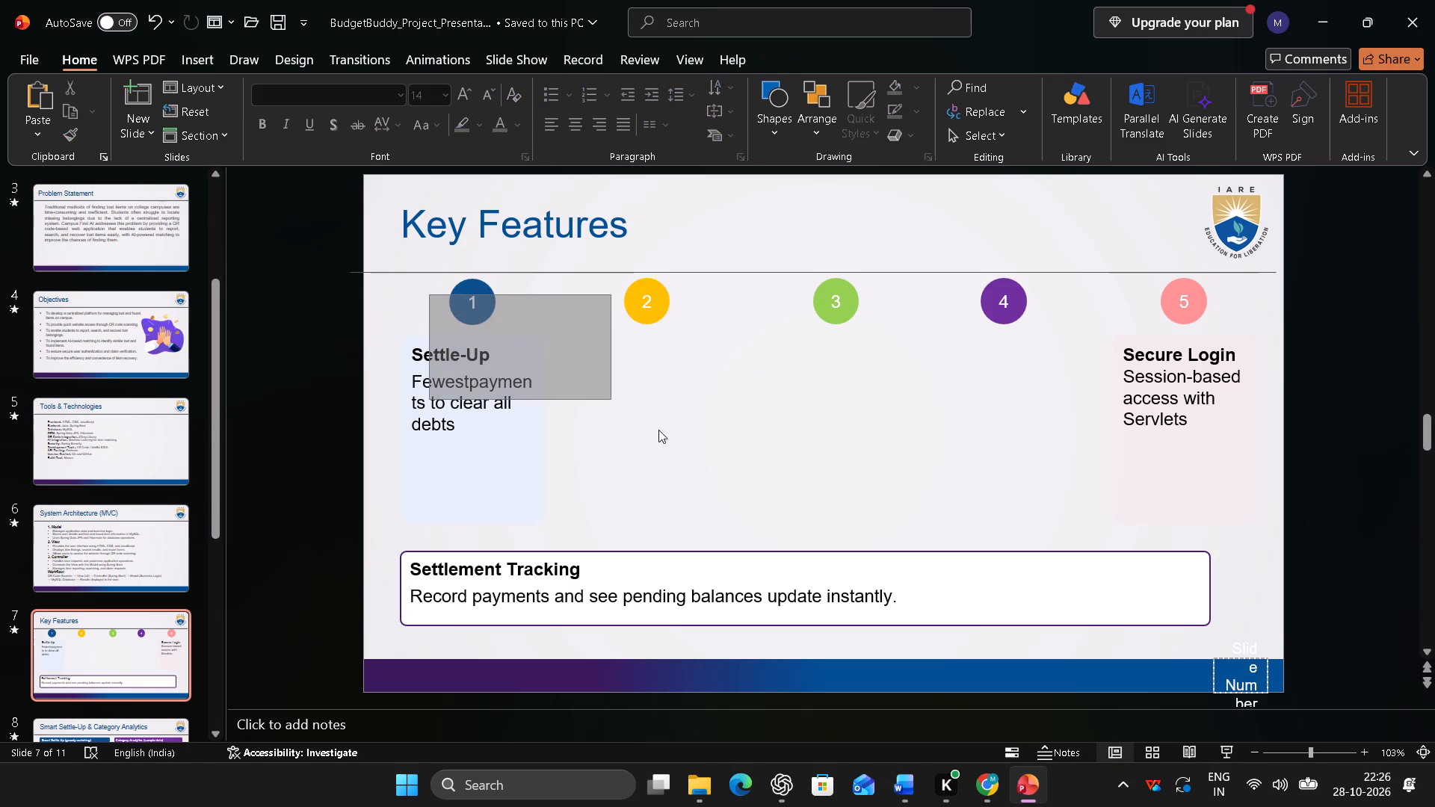
left_click_drag(658, 430, 929, 596)
key("Delete")
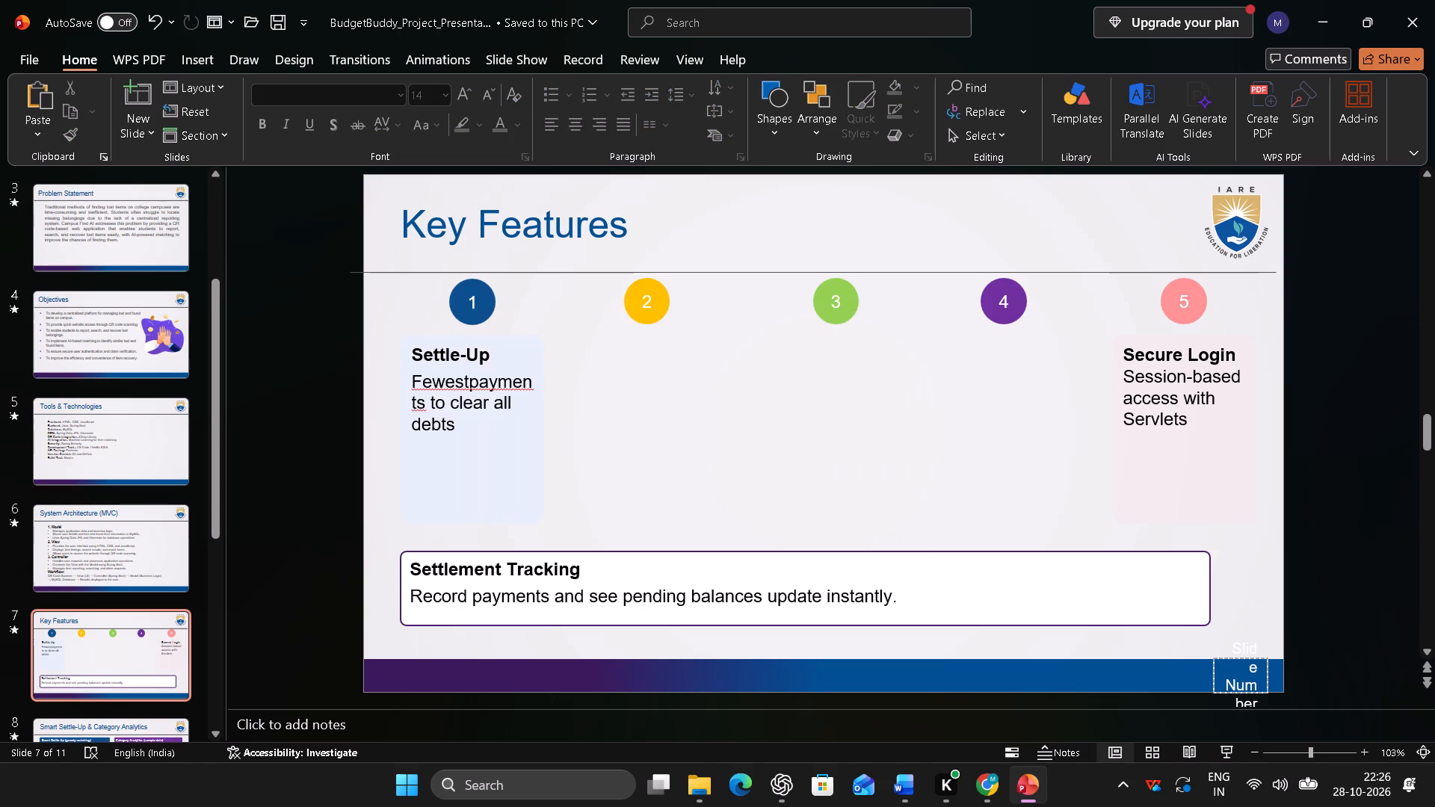
left_click_drag(406, 282, 671, 525)
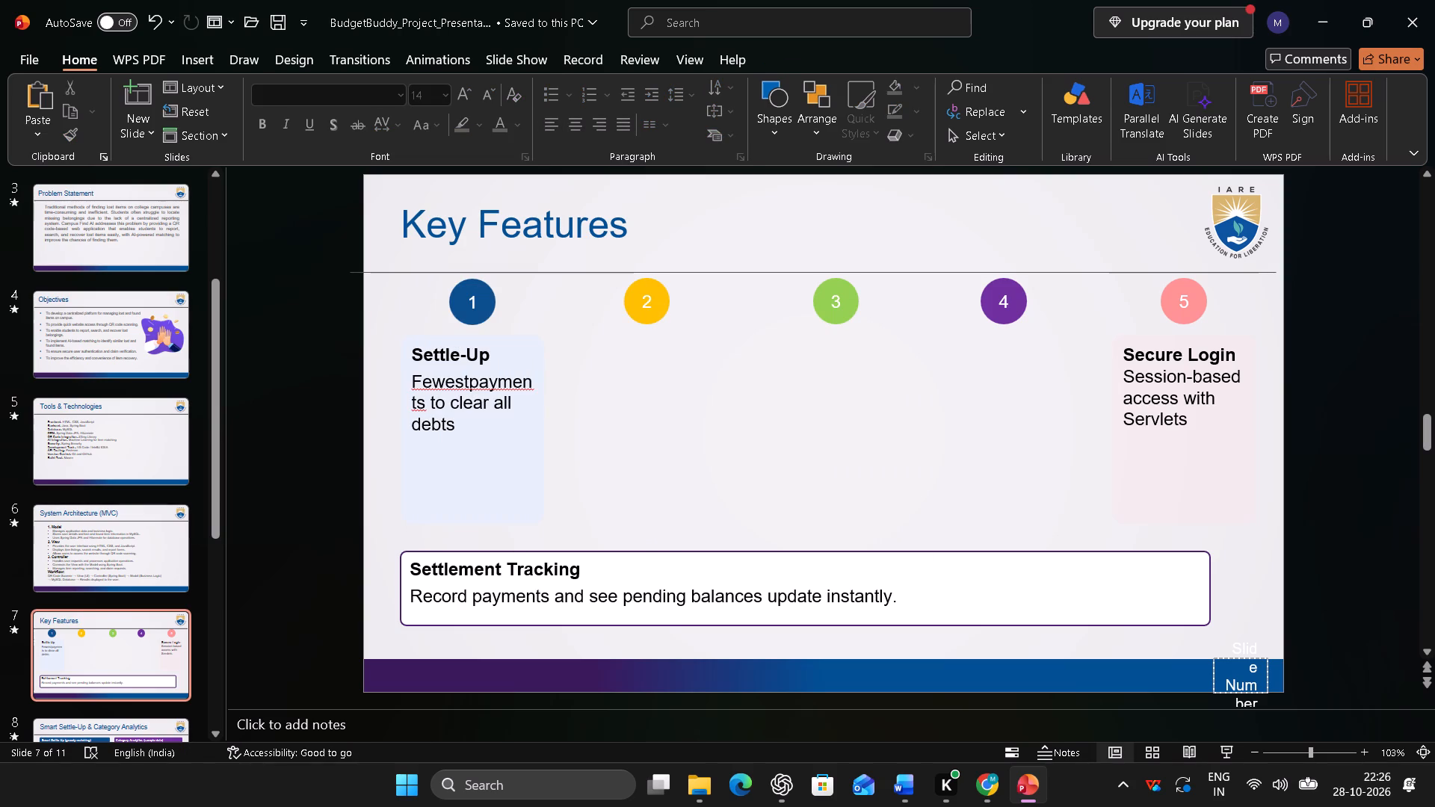
left_click(402, 564)
key("Delete")
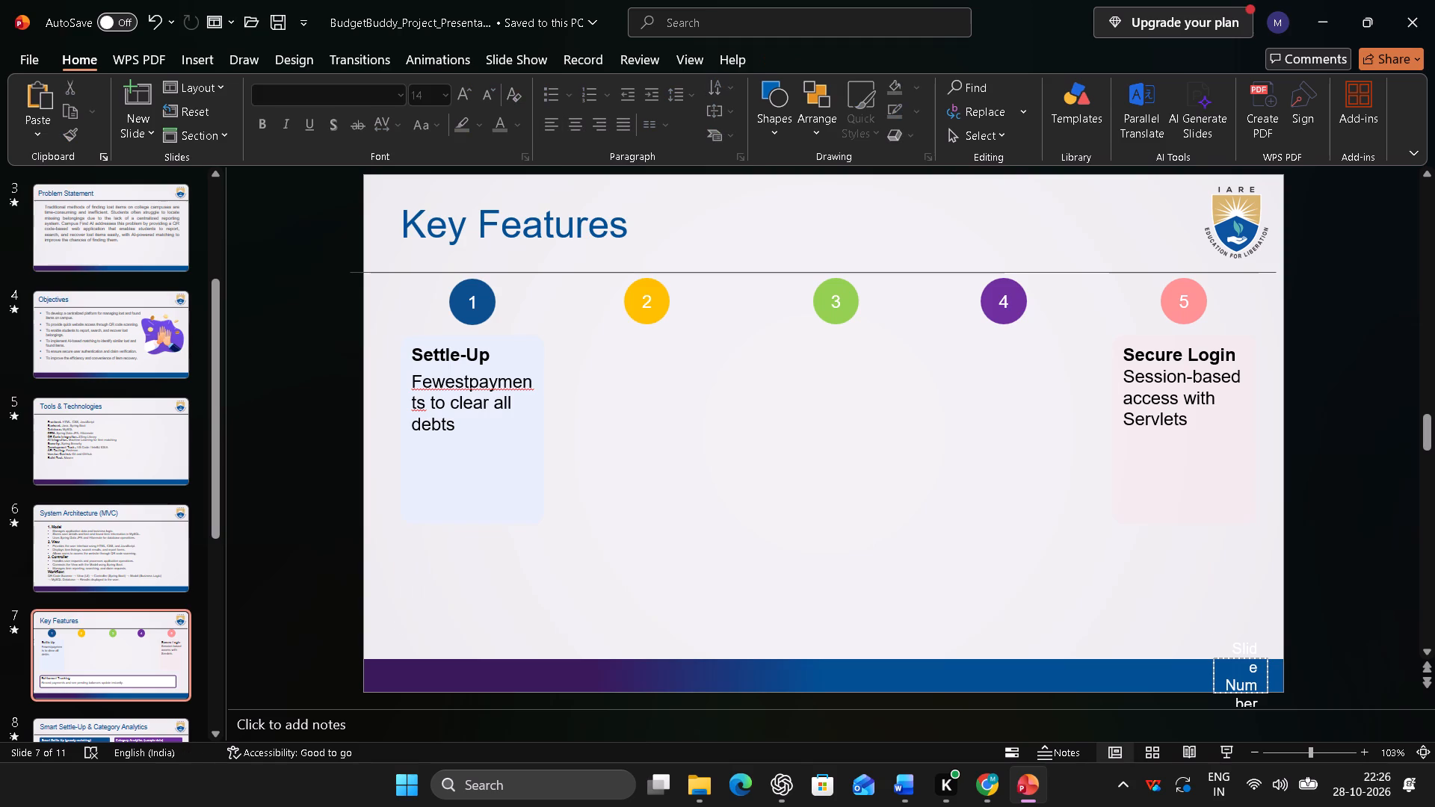
left_click(414, 341)
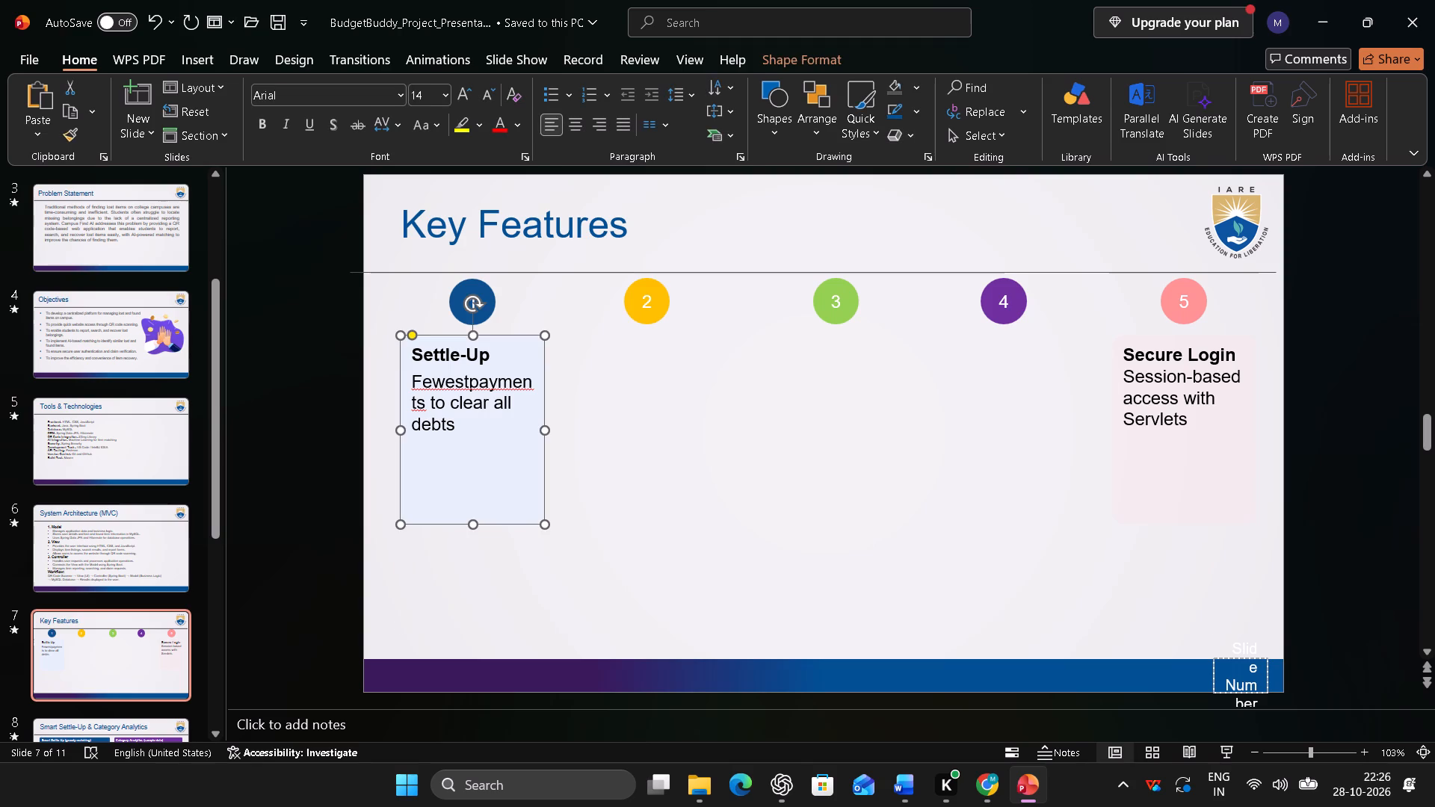
key("Delete")
Delete the five numbered circles, 1 to 5, beneath the divider line on the Key Features slide.
left_click(464, 294)
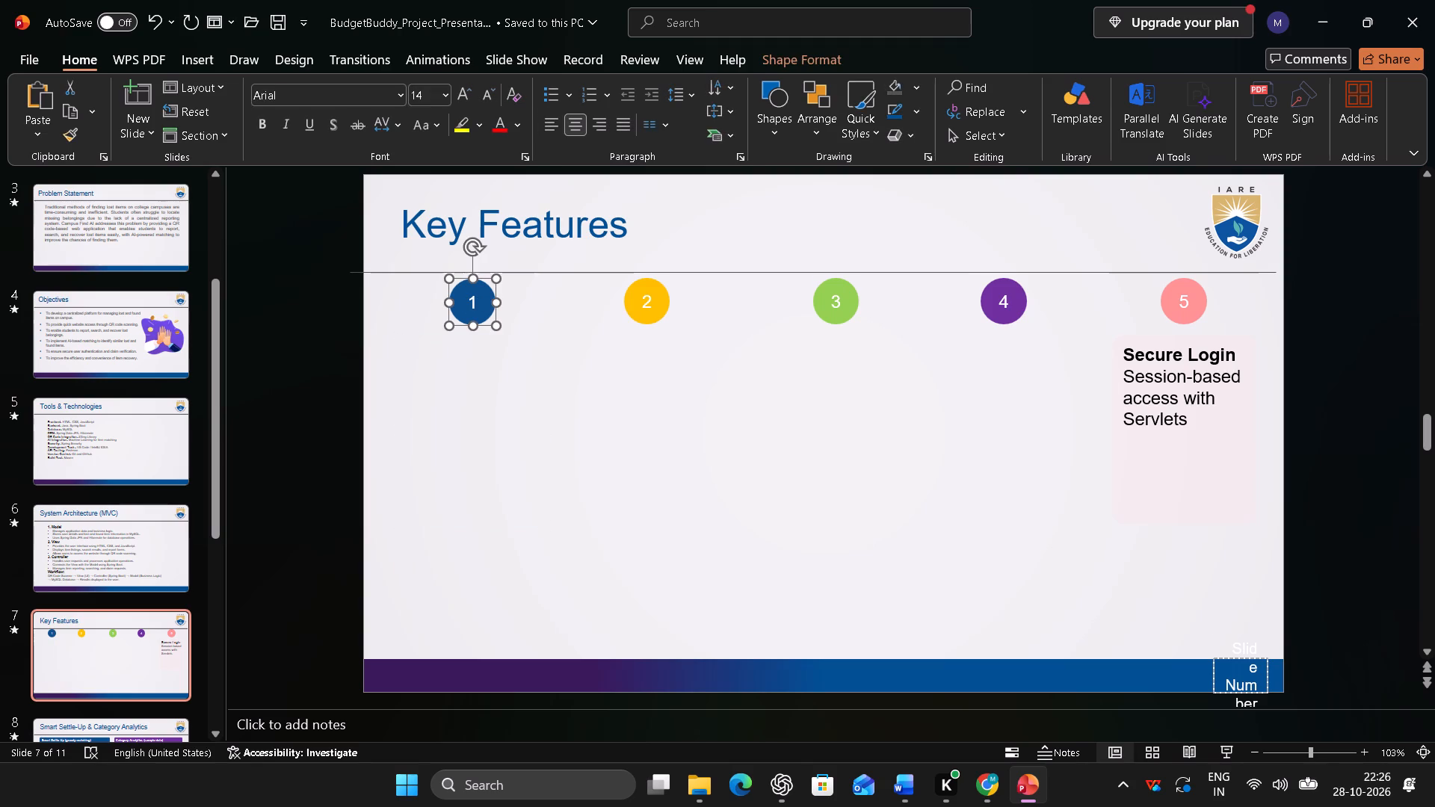
key("Delete")
left_click(629, 294)
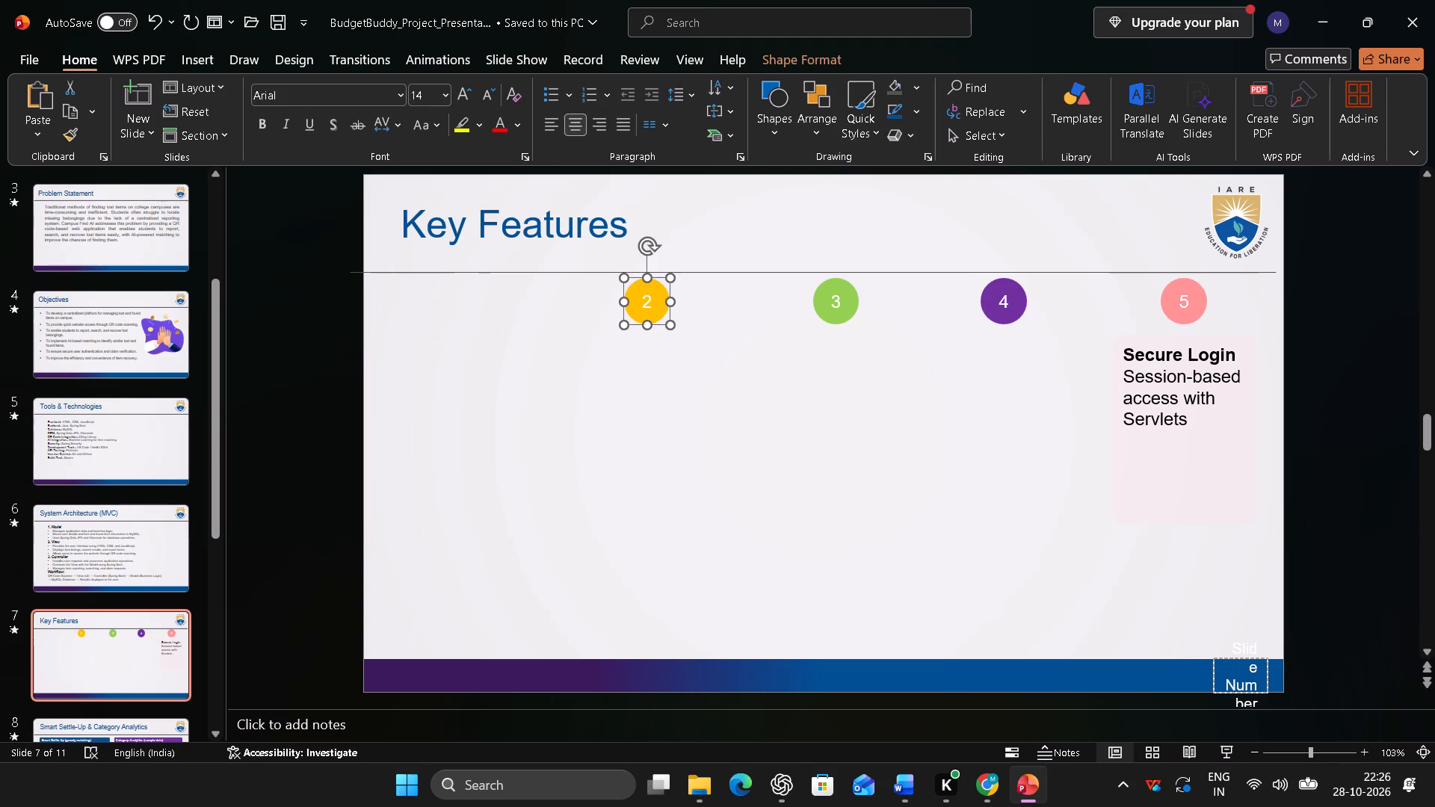
key("Delete")
left_click(822, 293)
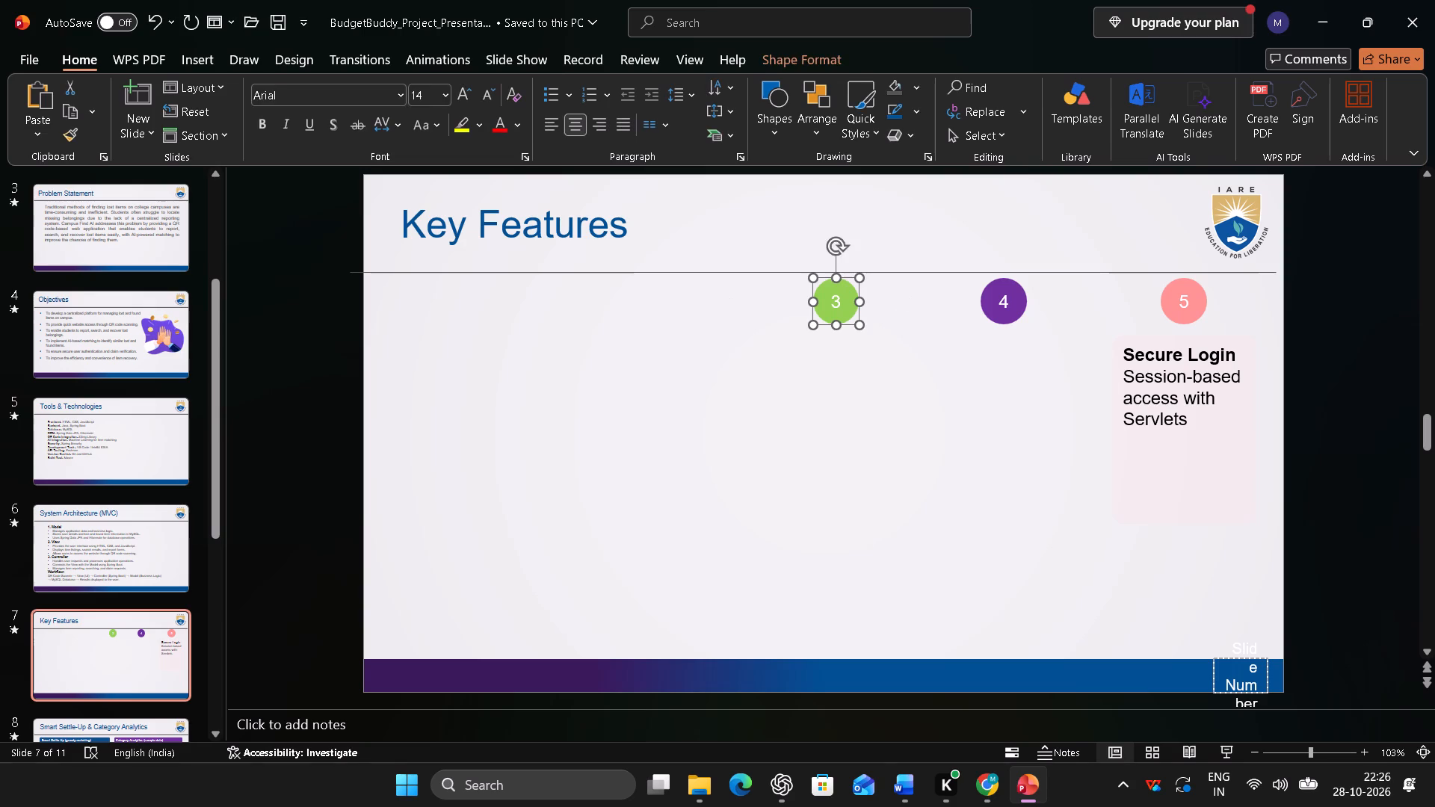
key("Delete")
left_click(990, 300)
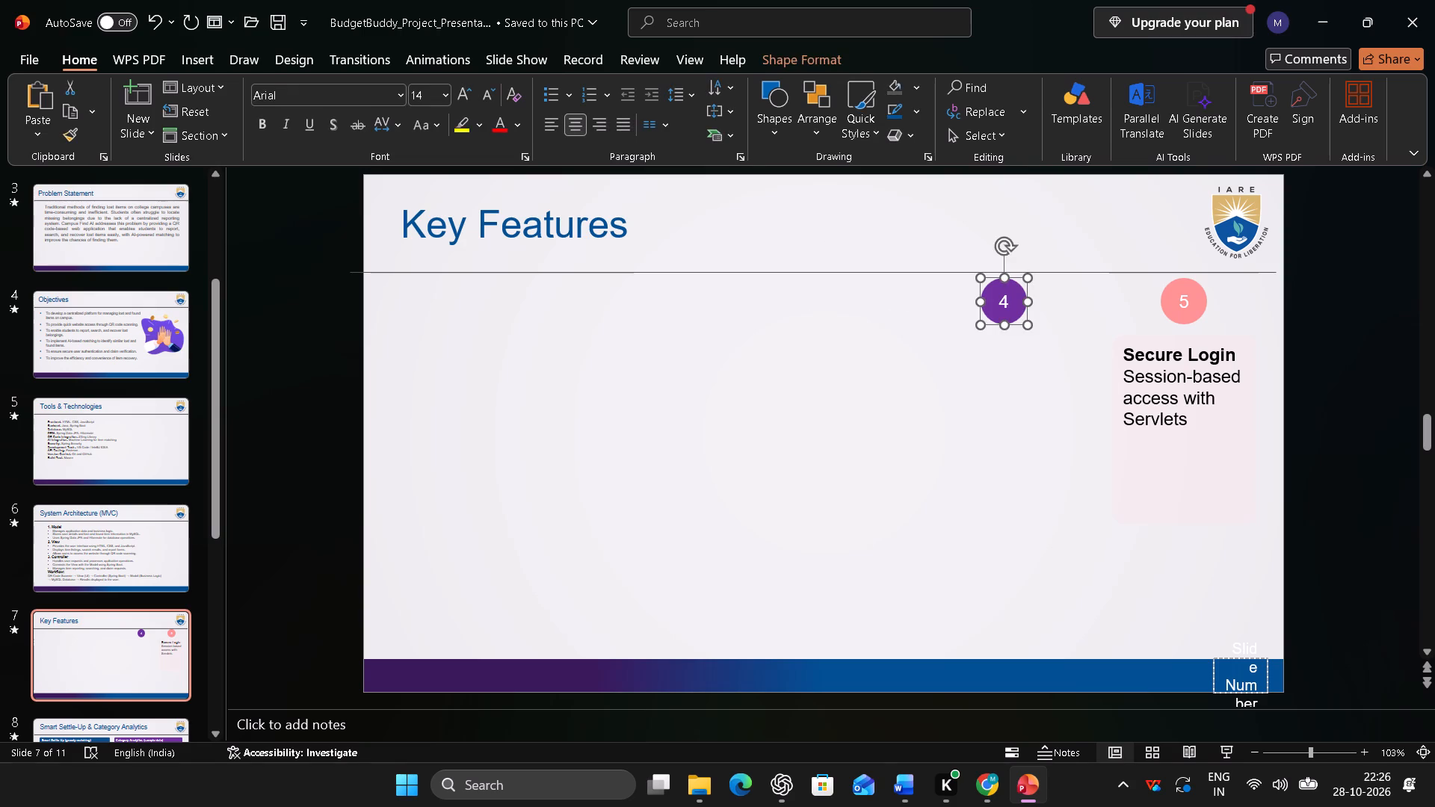
key("Delete")
left_click(1180, 300)
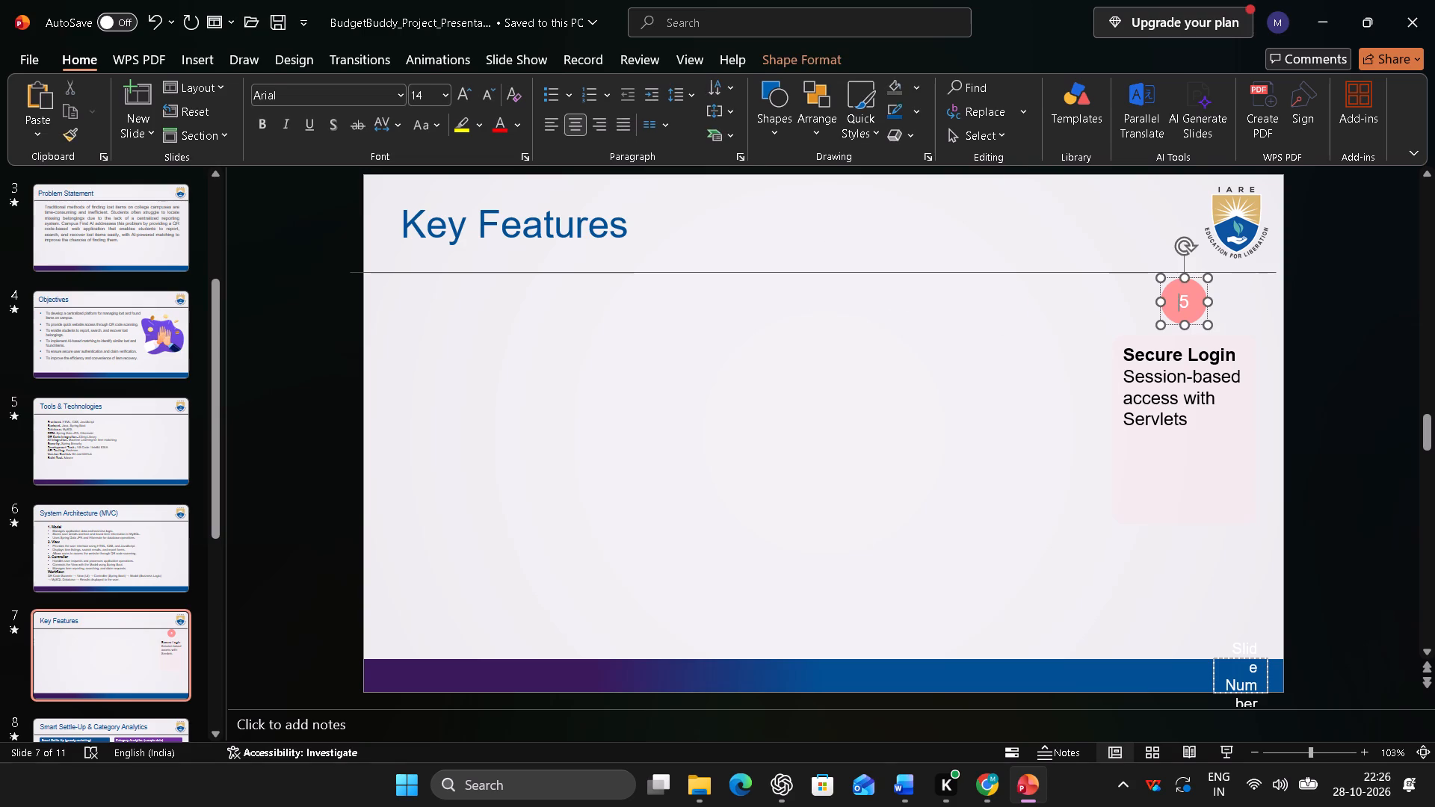
key("Delete")
key("Delete")
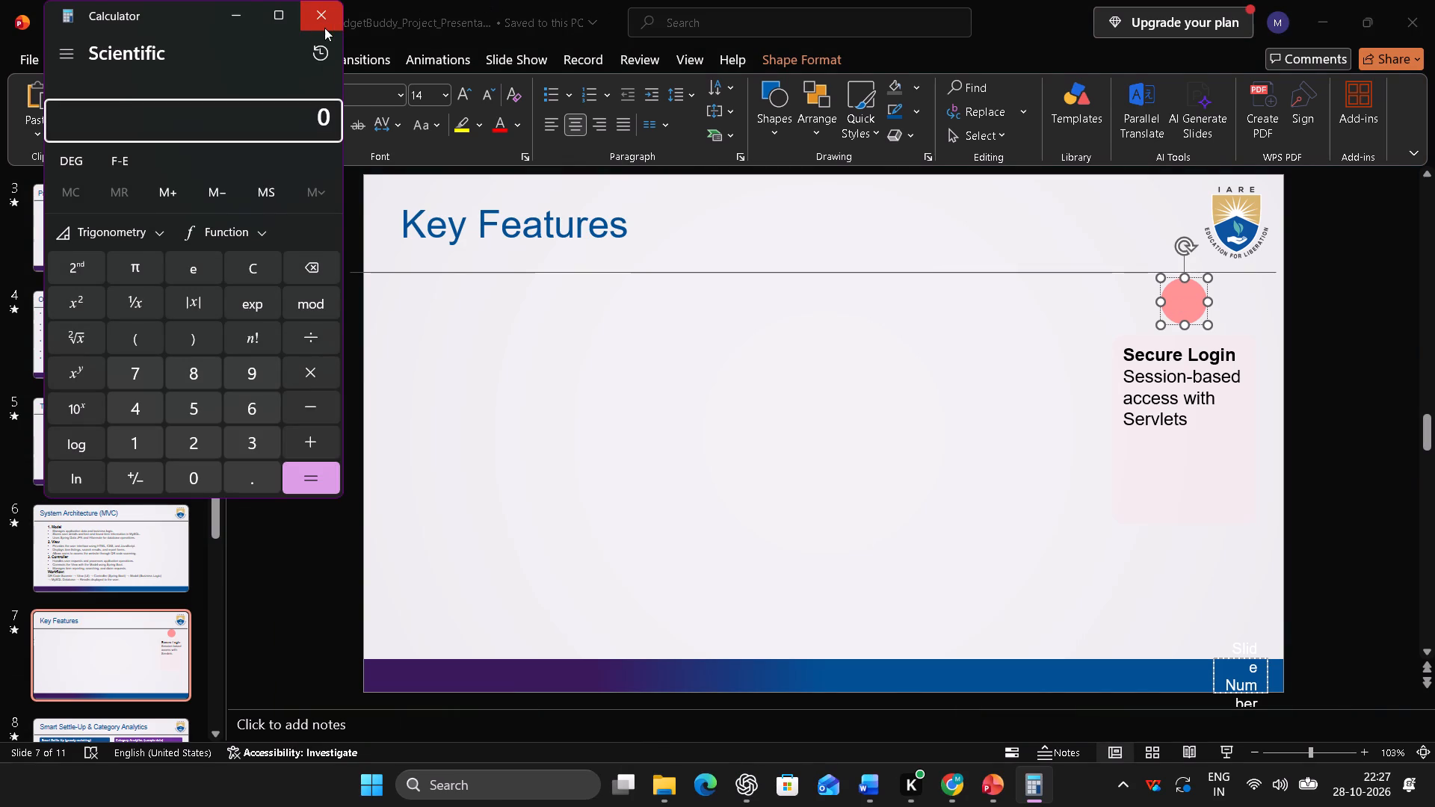
left_click(332, 28)
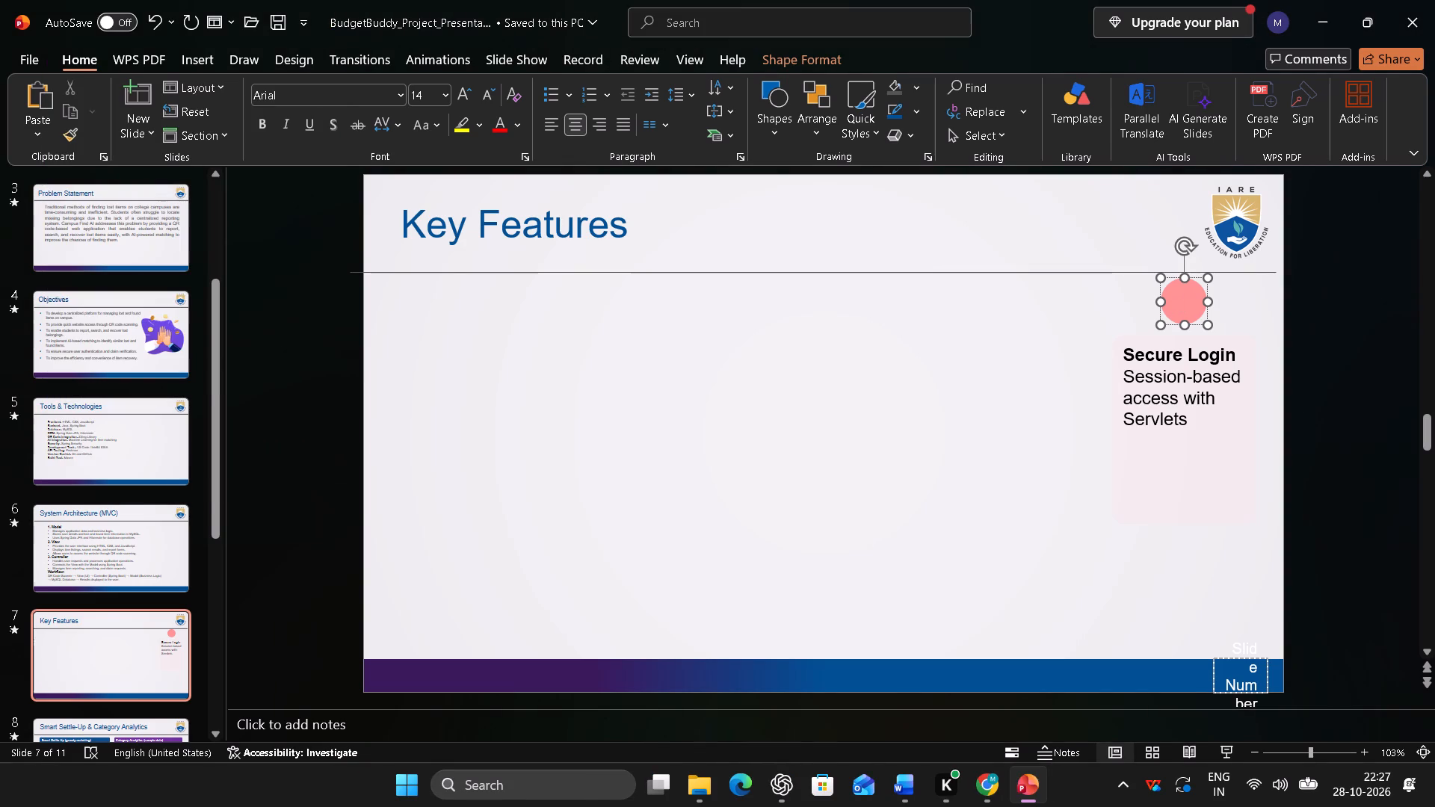
left_click(1169, 288)
key("Delete")
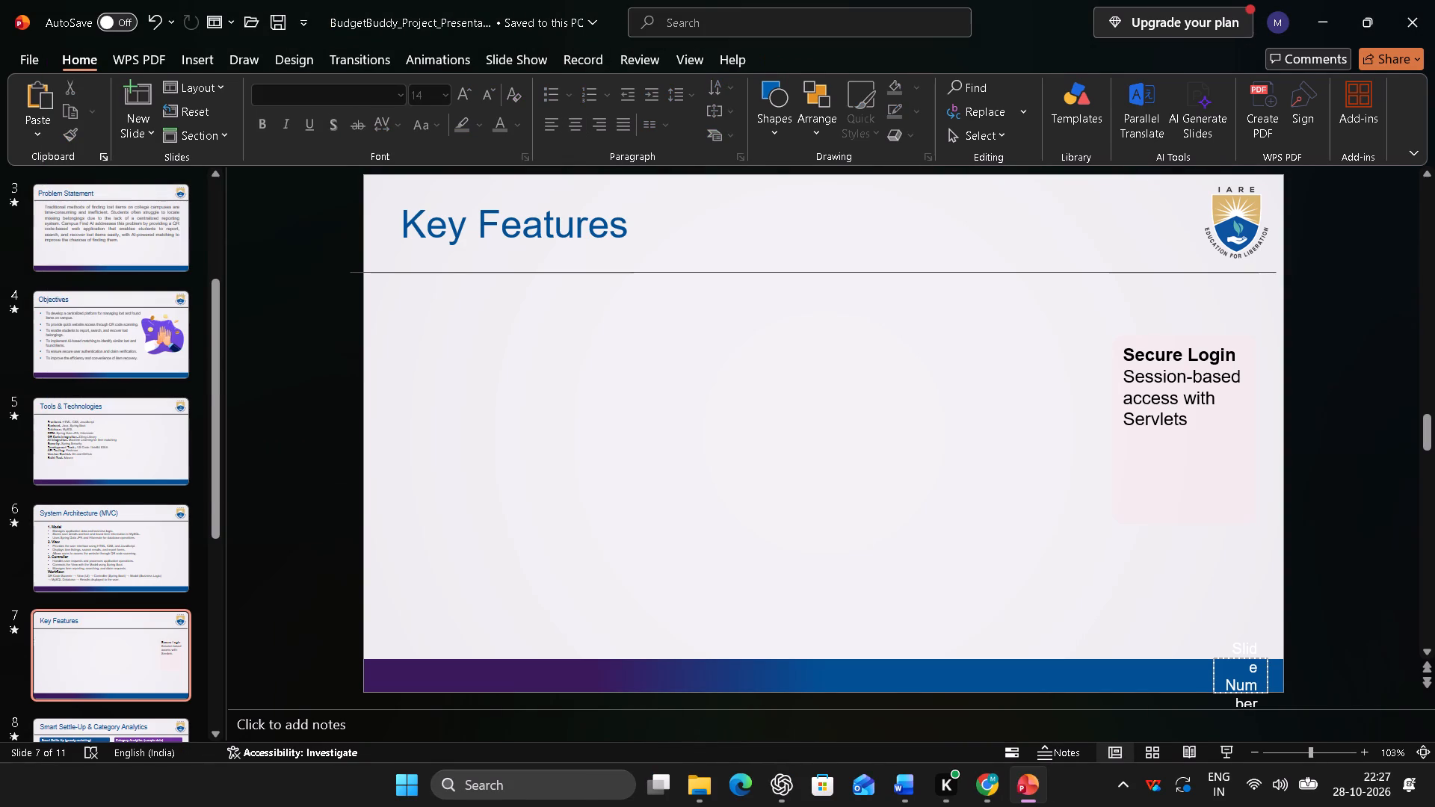
Delete the Secure Login card from the Key Features slide.
left_click(1124, 354)
key("Delete")
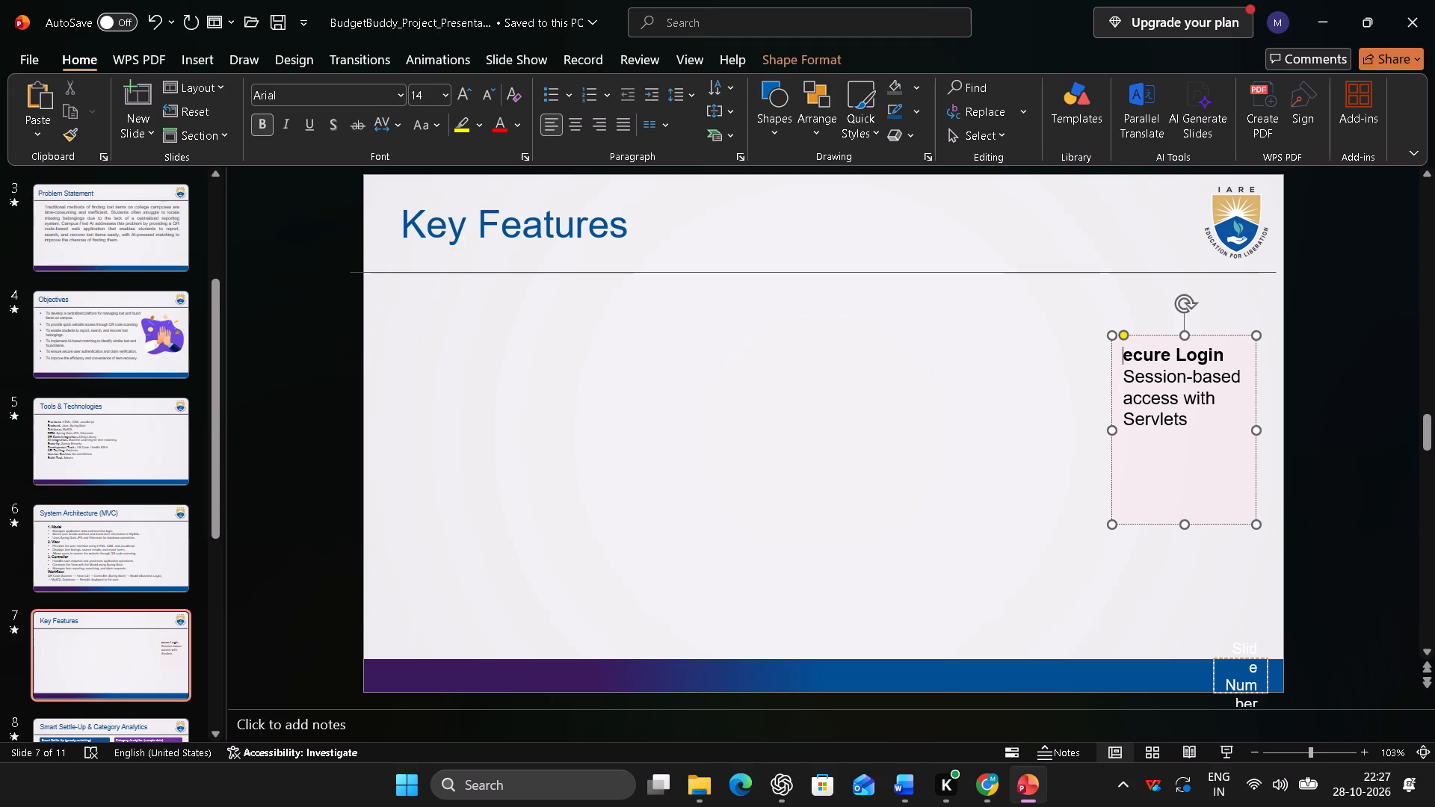
left_click(1112, 339)
left_click(1110, 359)
key("Delete")
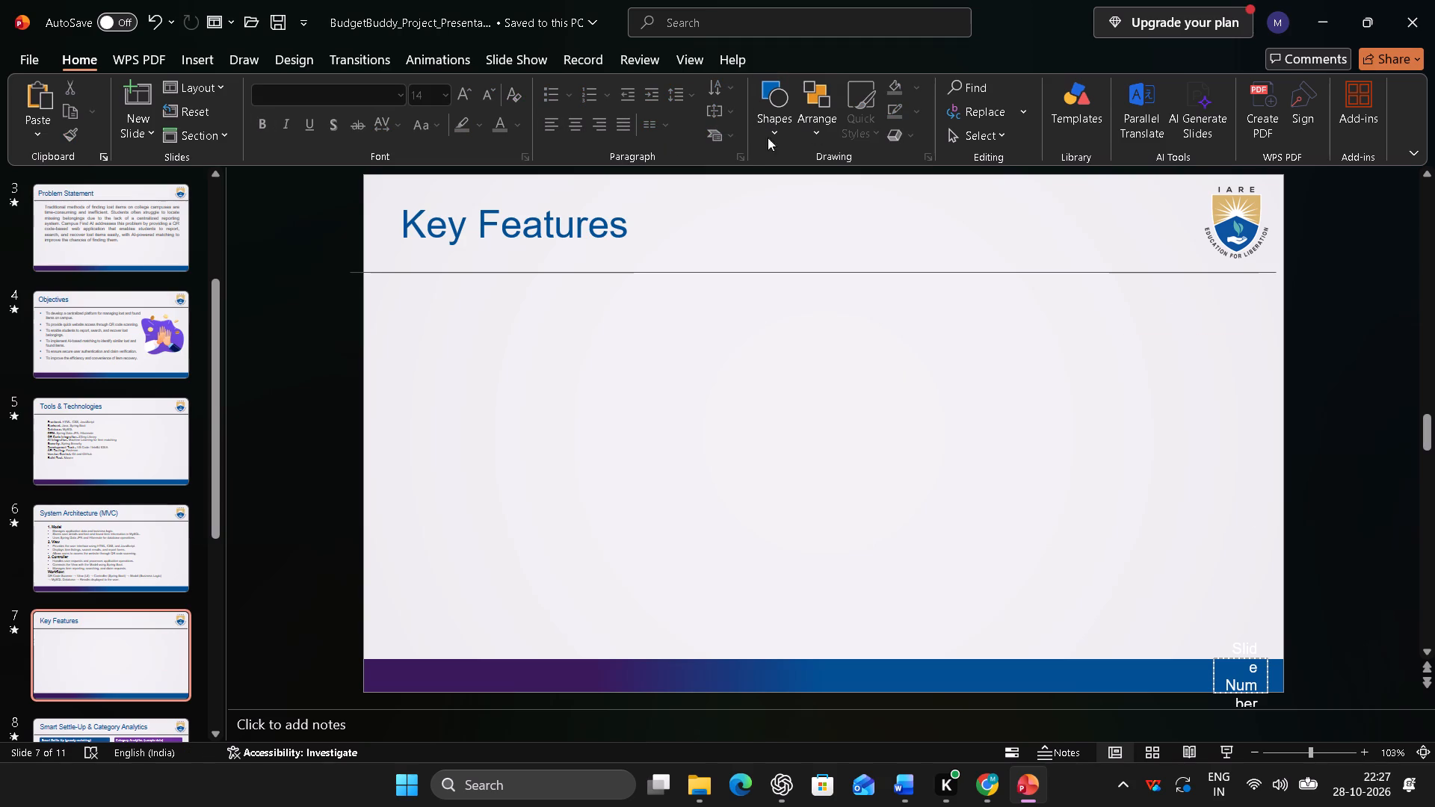
Insert a wide text box filling the area below the divider line and paste the copied key features into it.
left_click(206, 58)
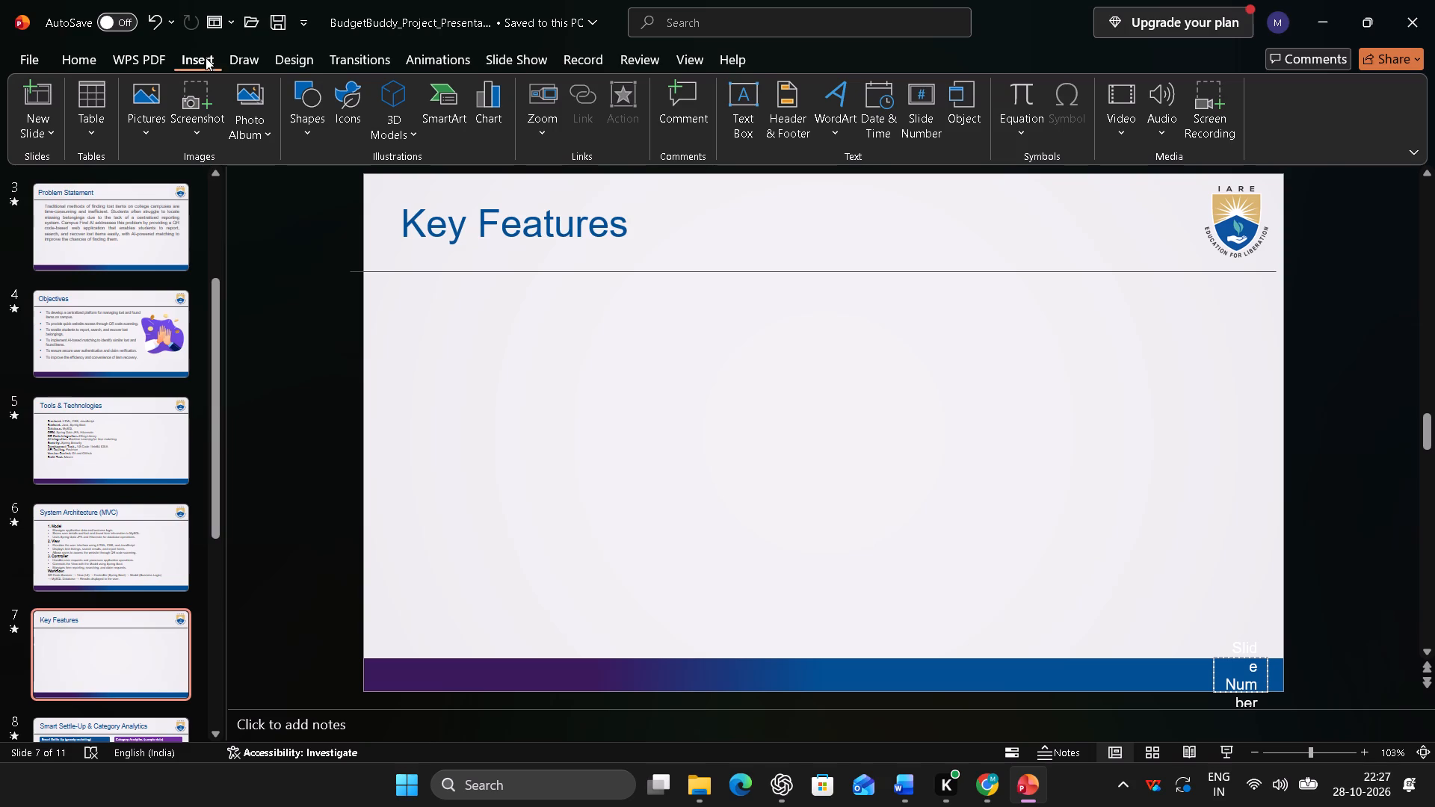
left_click(753, 120)
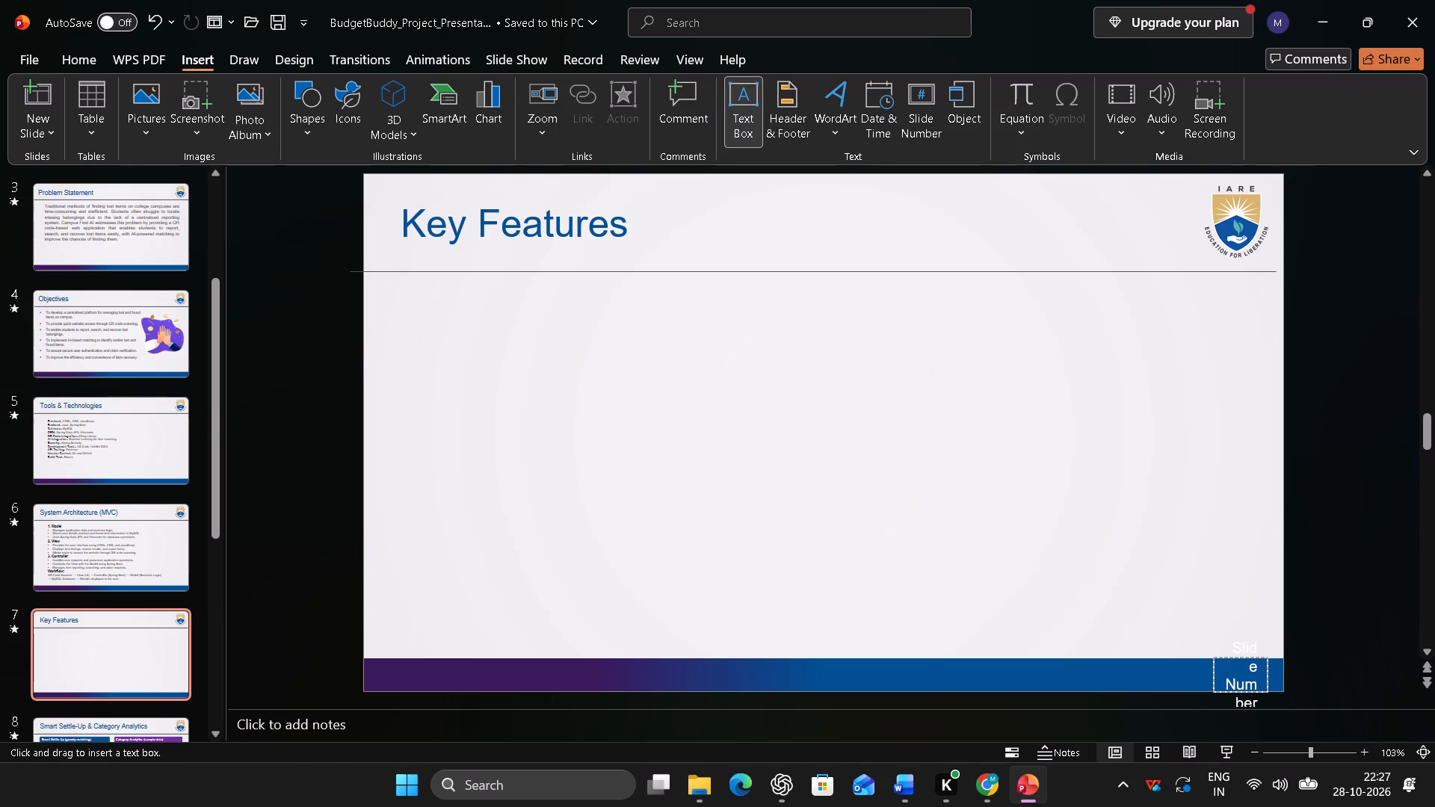
left_click_drag(426, 313, 1144, 618)
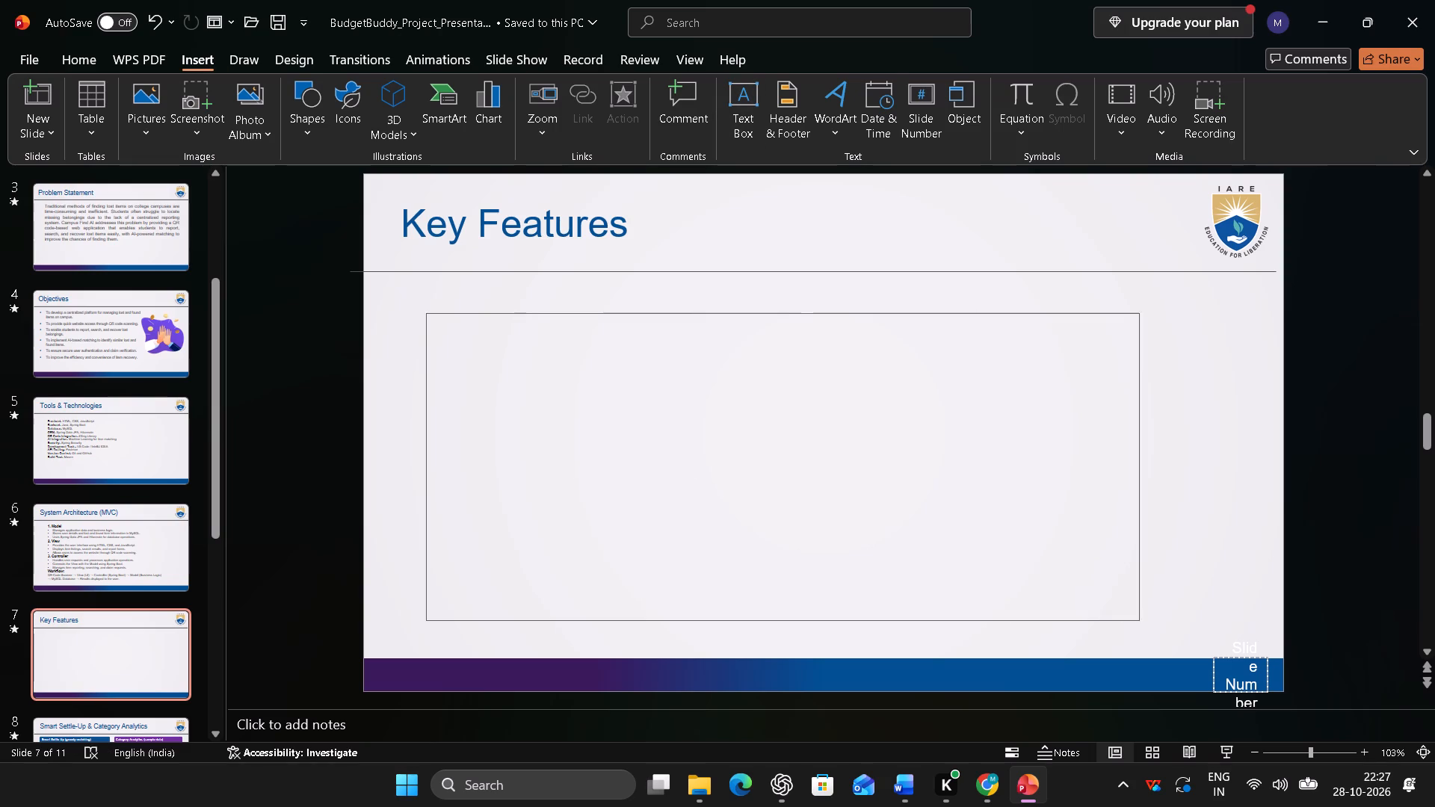
left_click_drag(1144, 618, 1188, 635)
key("ctrl+v")
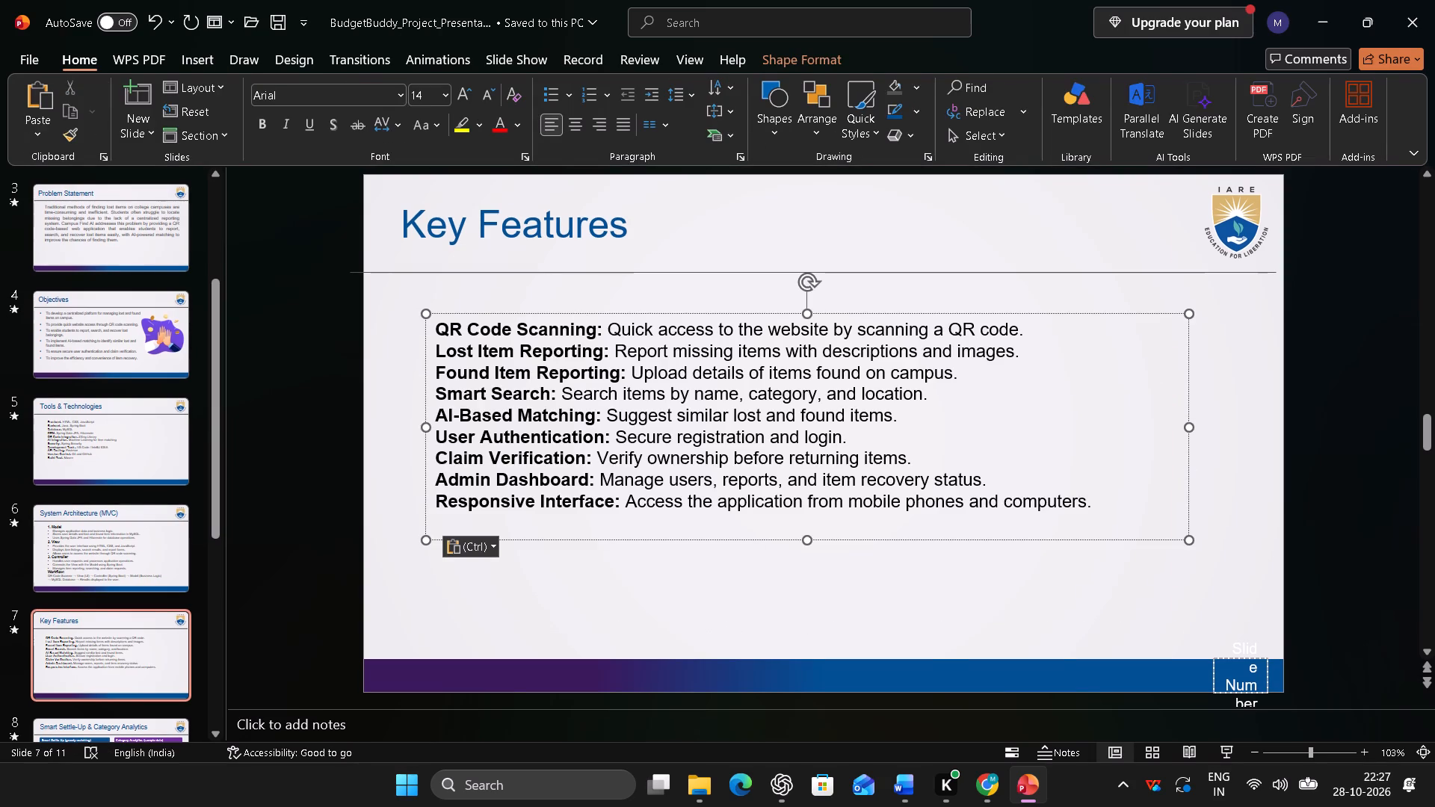
Apply bullets to all nine feature lines in the text box on the Key Features slide.
left_click_drag(439, 324, 725, 522)
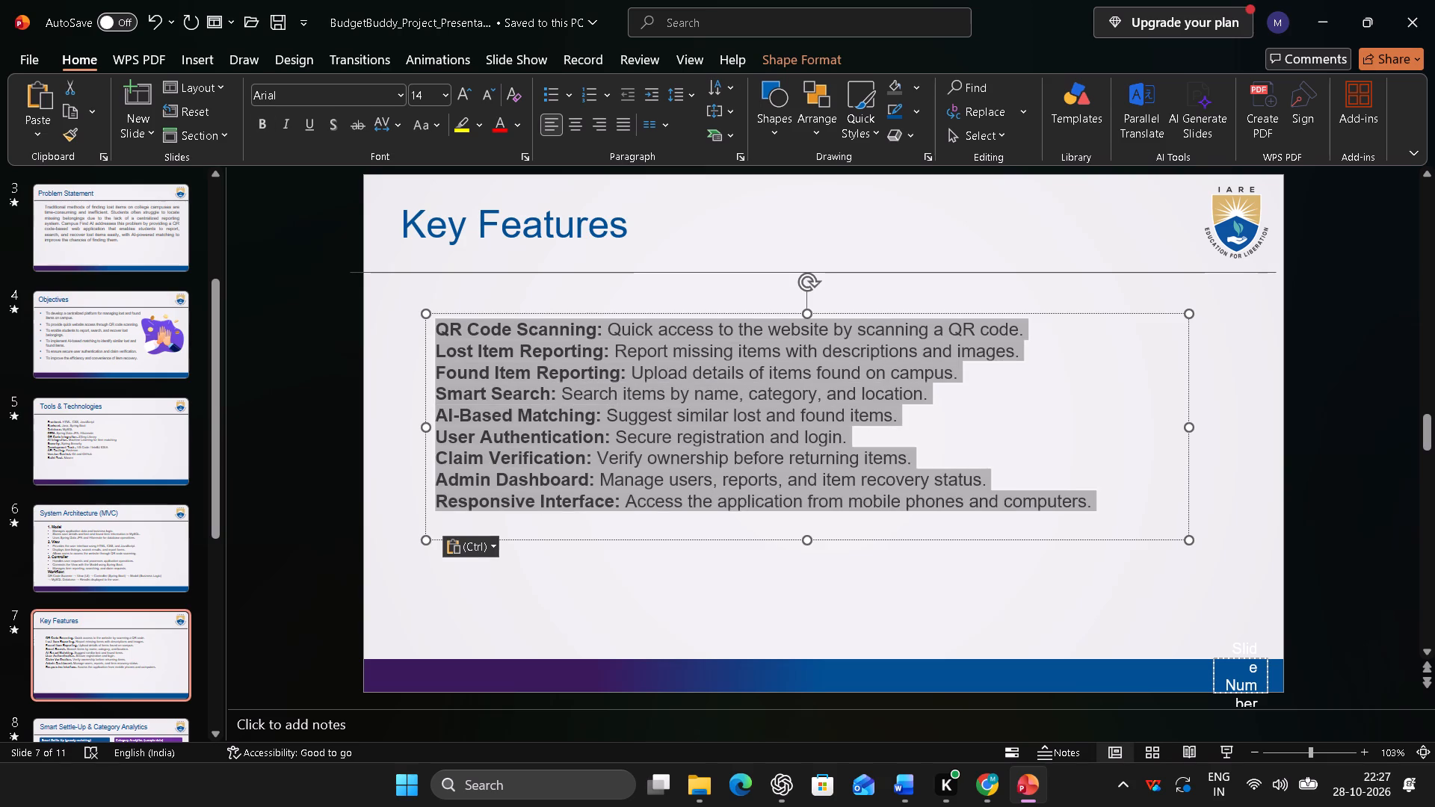
left_click_drag(725, 522, 729, 524)
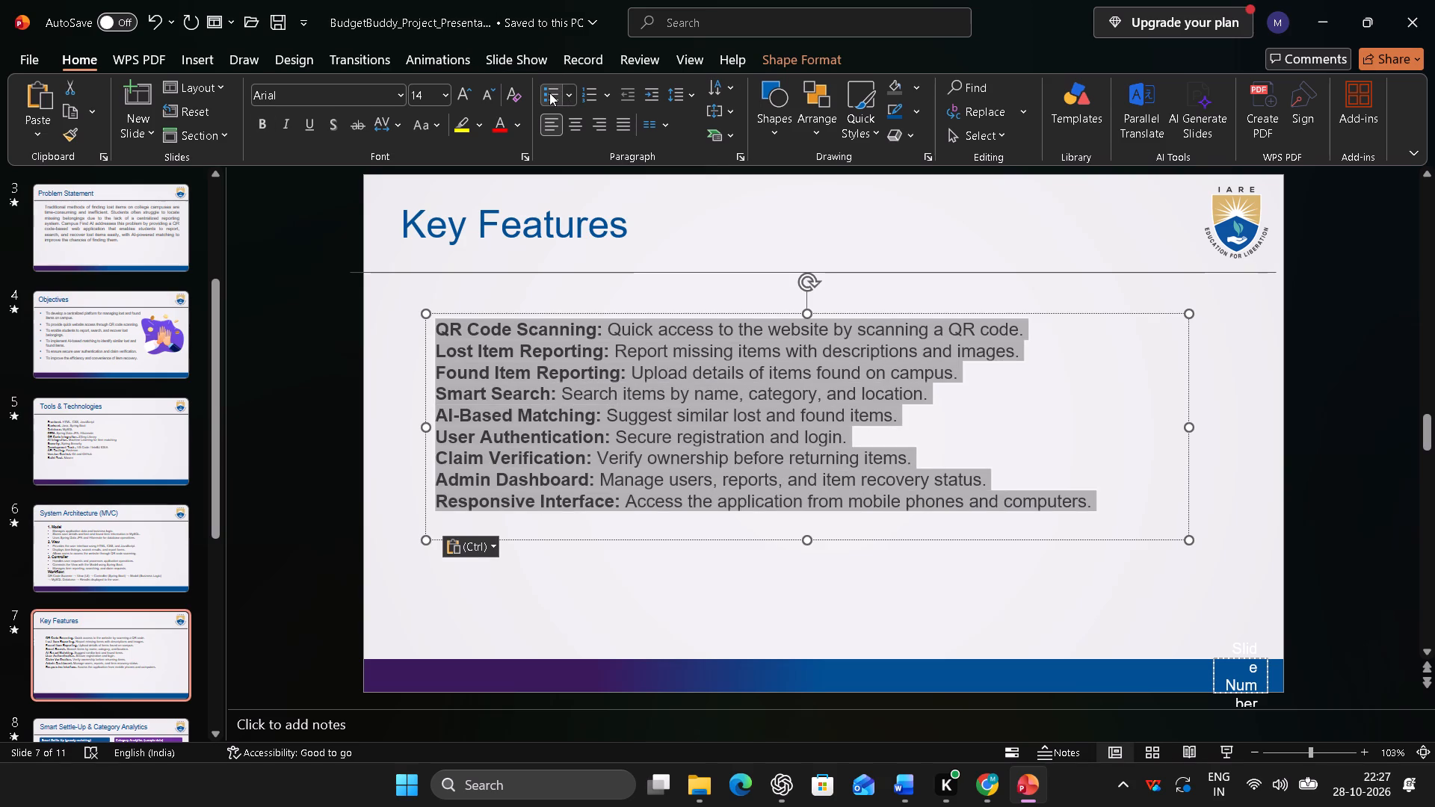
left_click(549, 93)
left_click(252, 368)
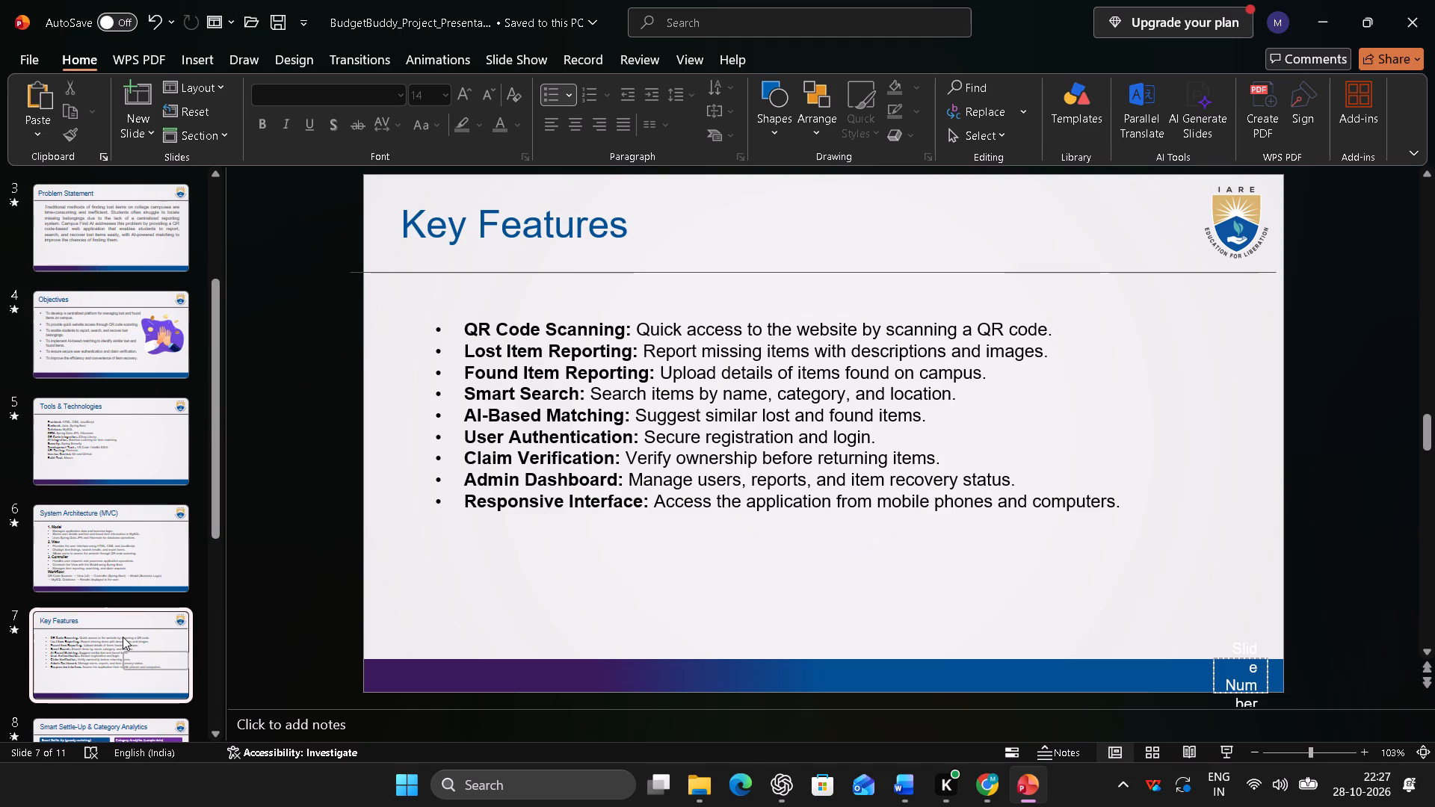
scroll(123, 637, "down", 1)
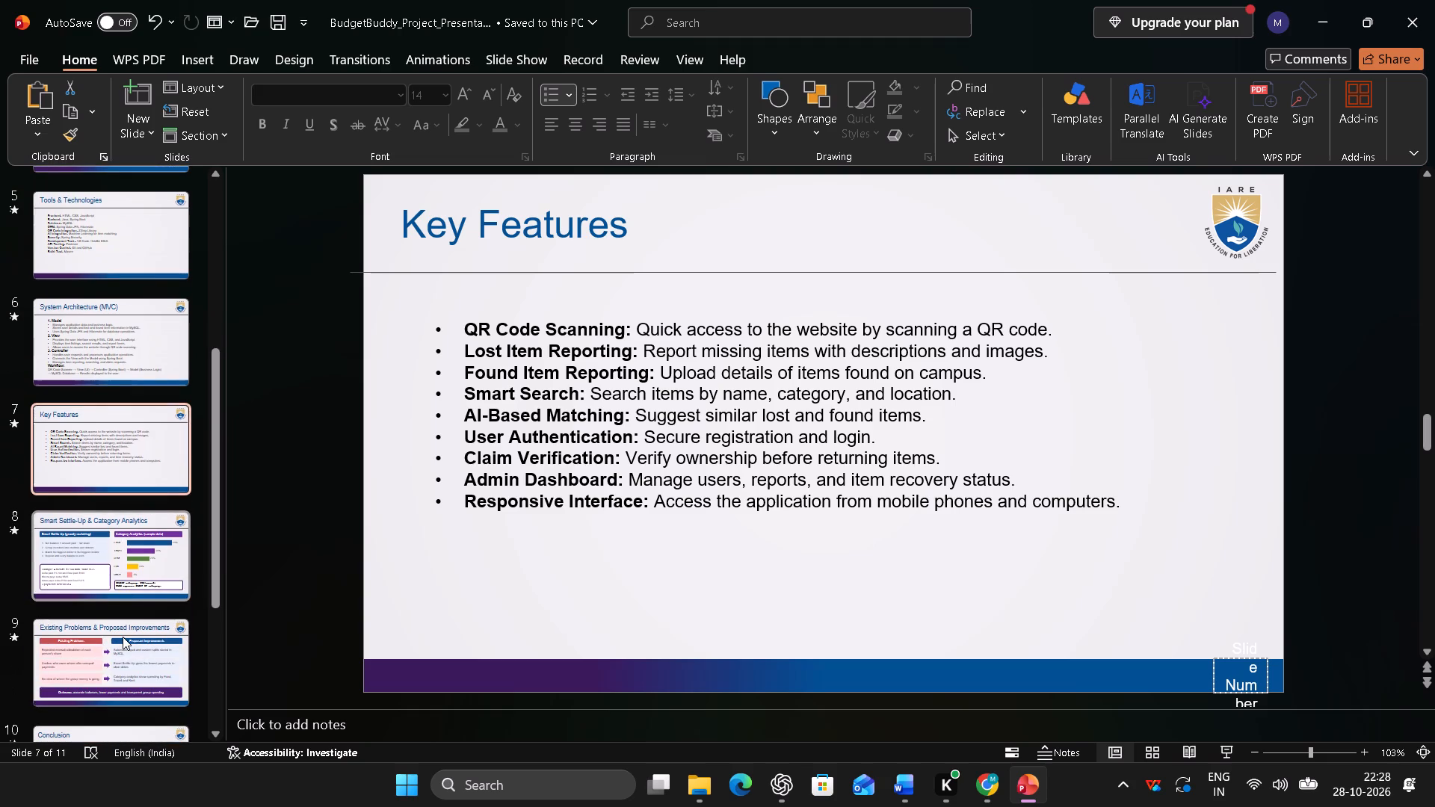
scroll(123, 637, "down", 1)
left_click(133, 576)
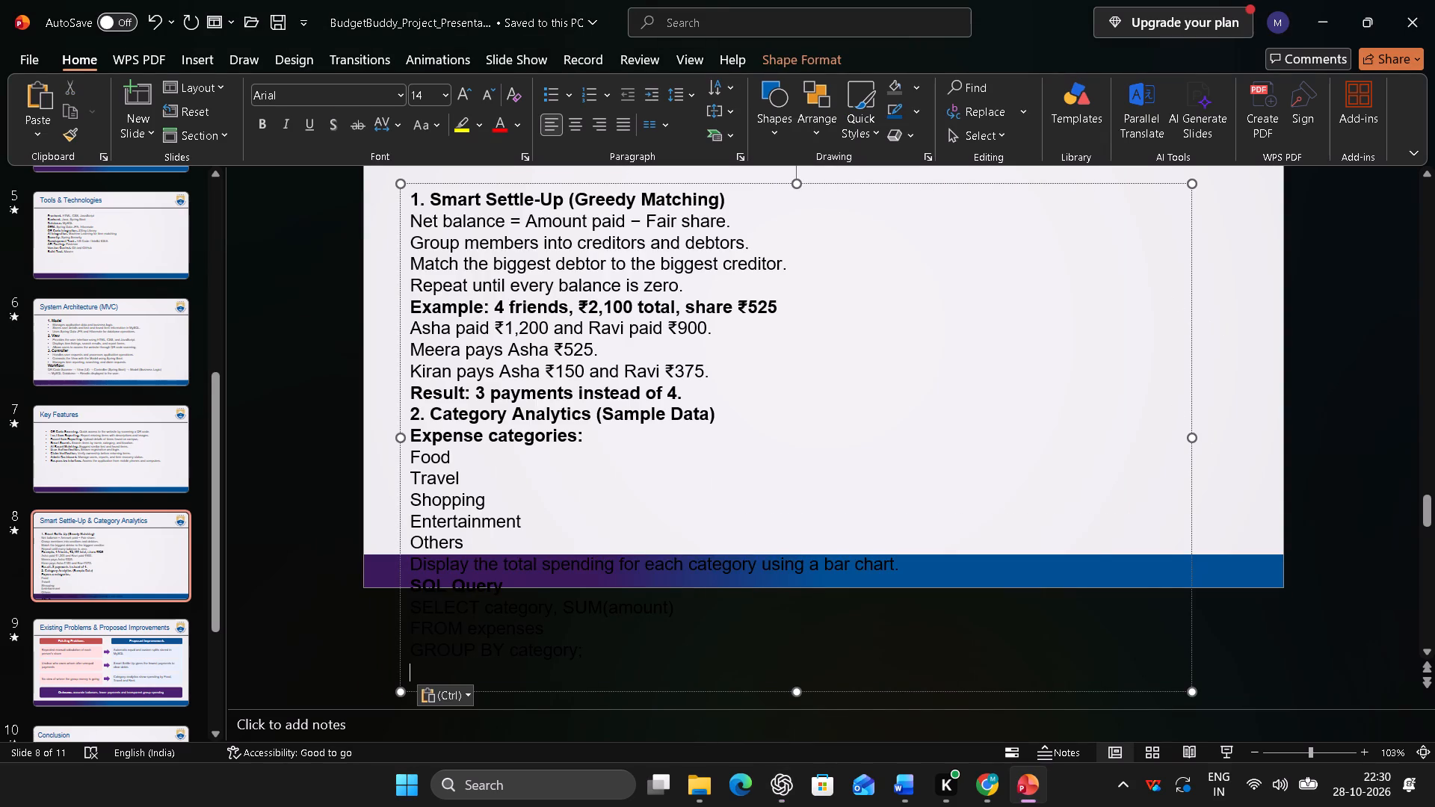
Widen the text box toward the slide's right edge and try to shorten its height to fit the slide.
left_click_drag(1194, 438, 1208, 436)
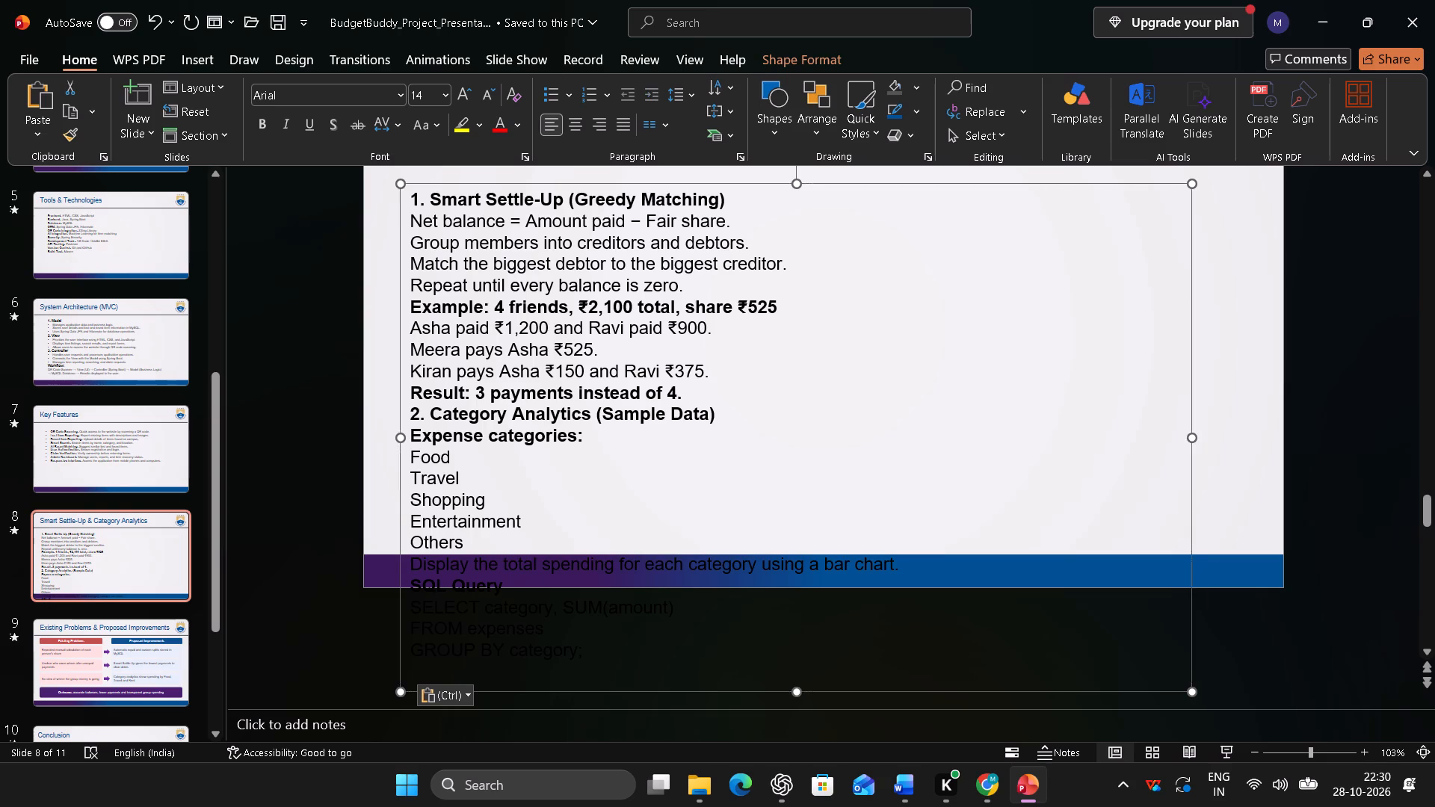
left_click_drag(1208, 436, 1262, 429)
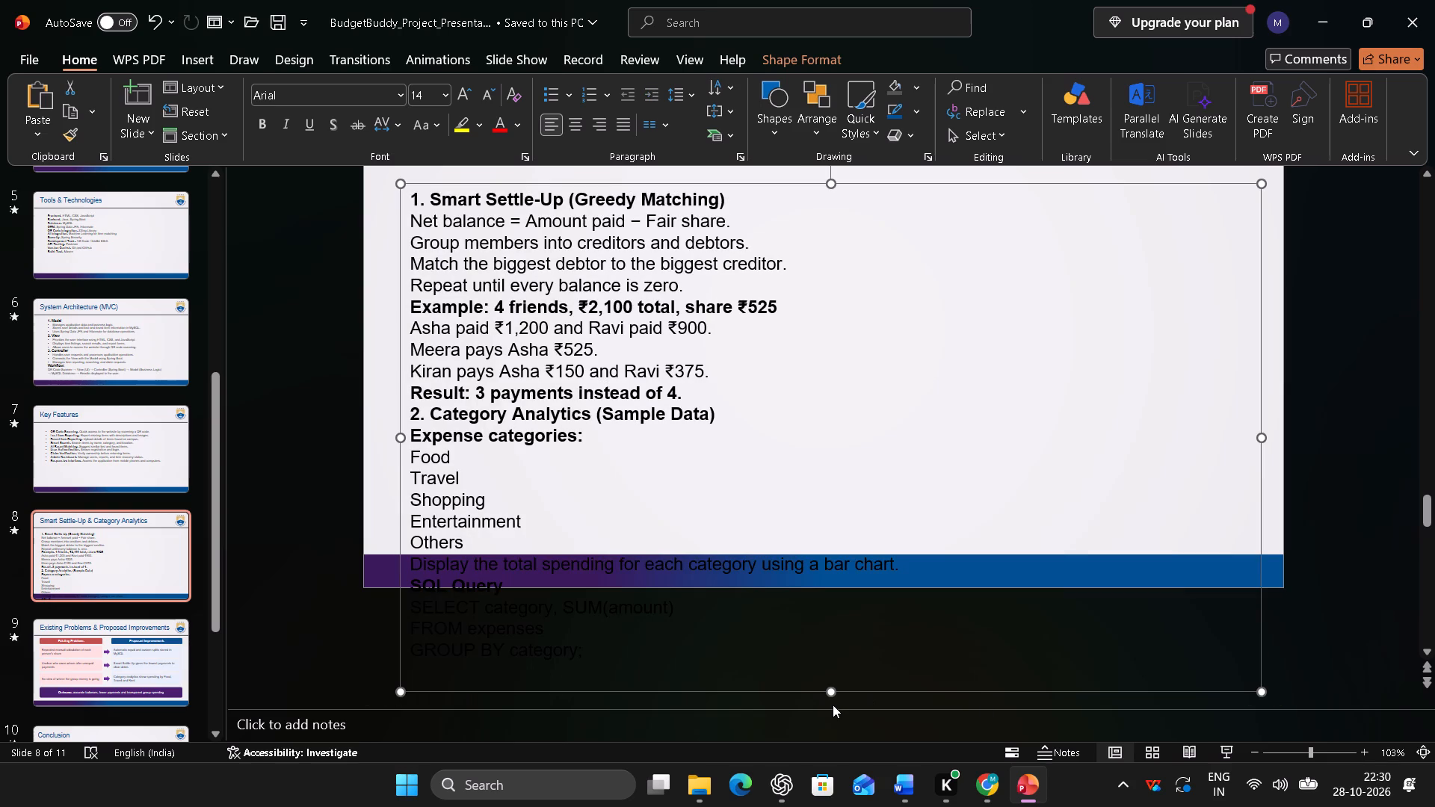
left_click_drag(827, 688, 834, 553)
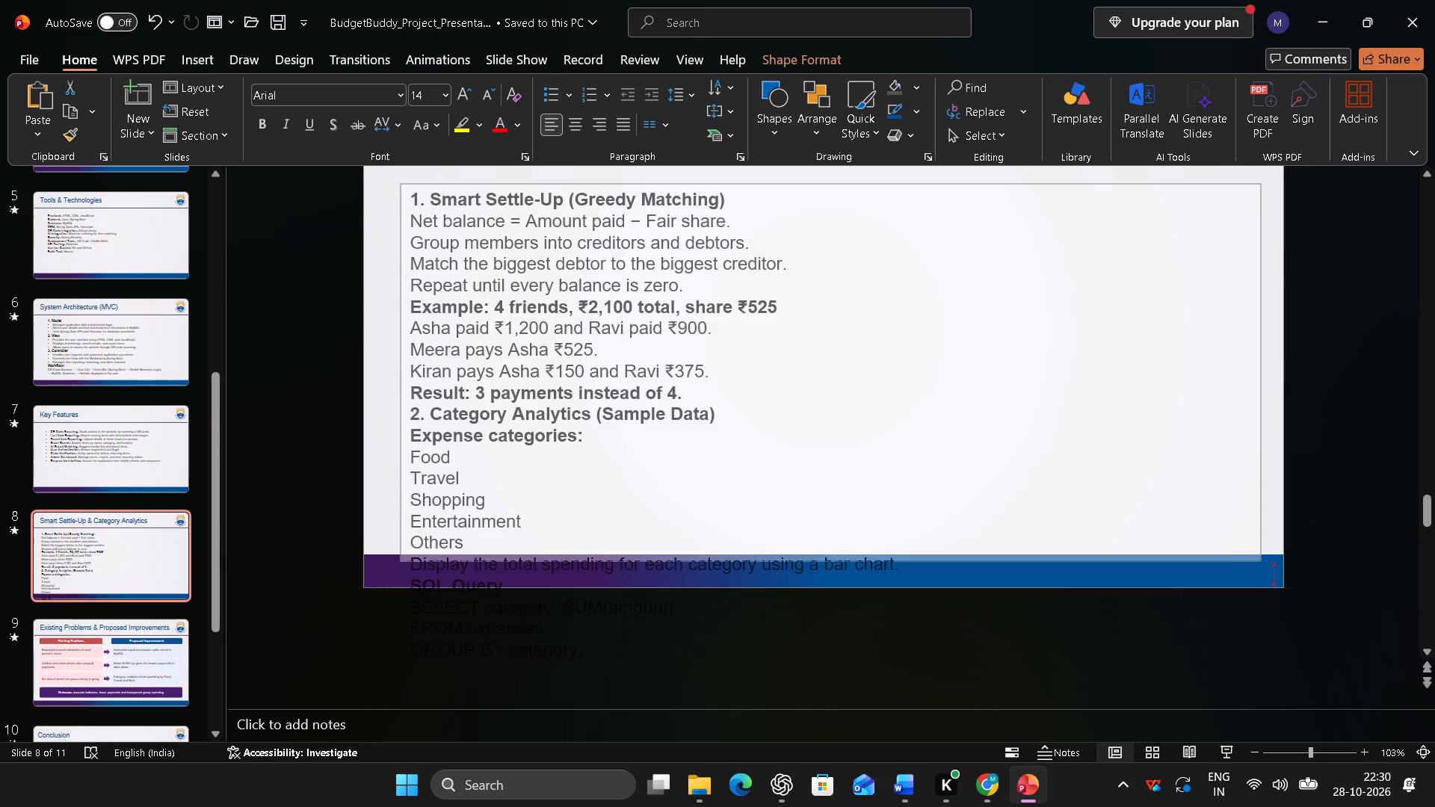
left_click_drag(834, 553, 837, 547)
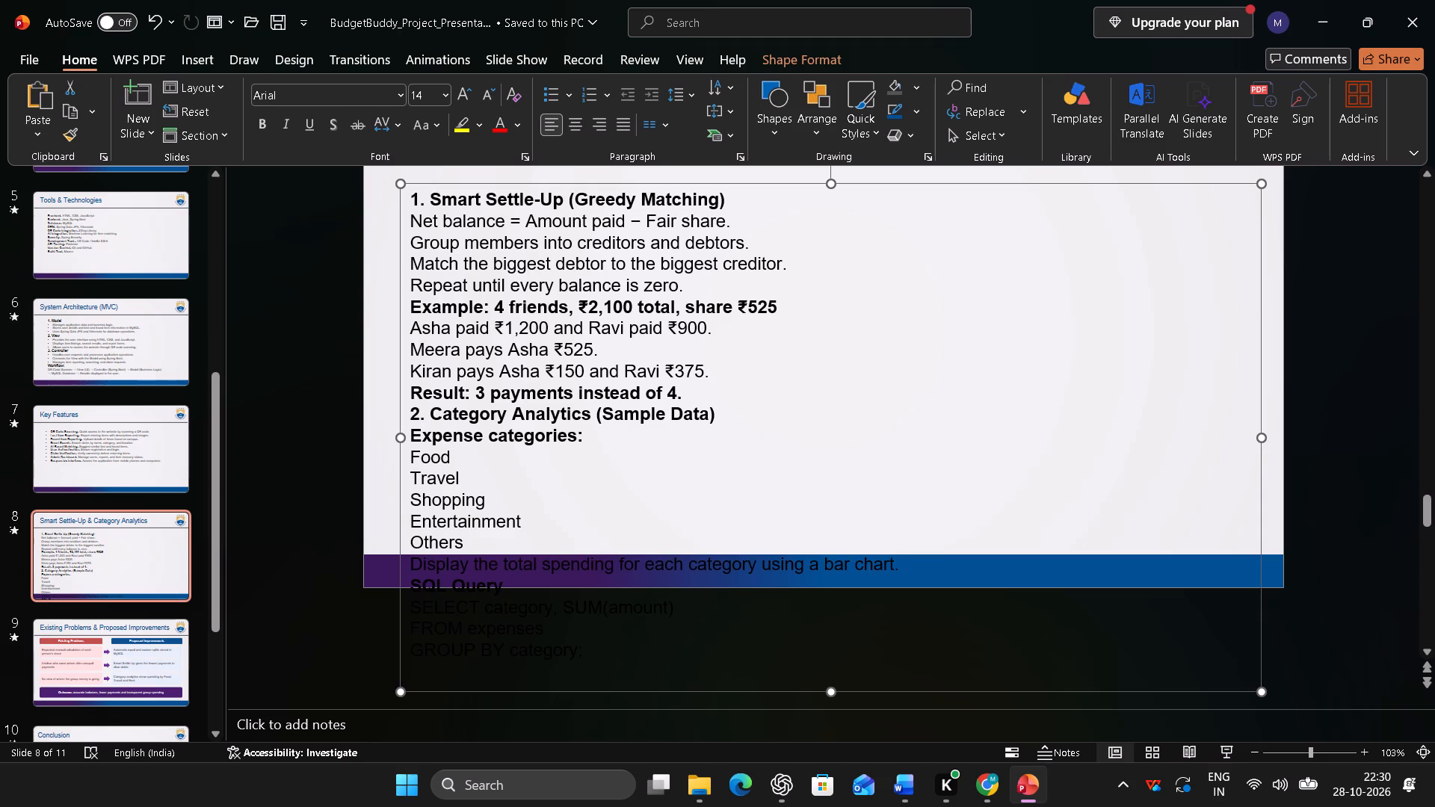
Narrow the pasted text box to roughly the left half of the slide.
scroll(540, 474, "up", 1)
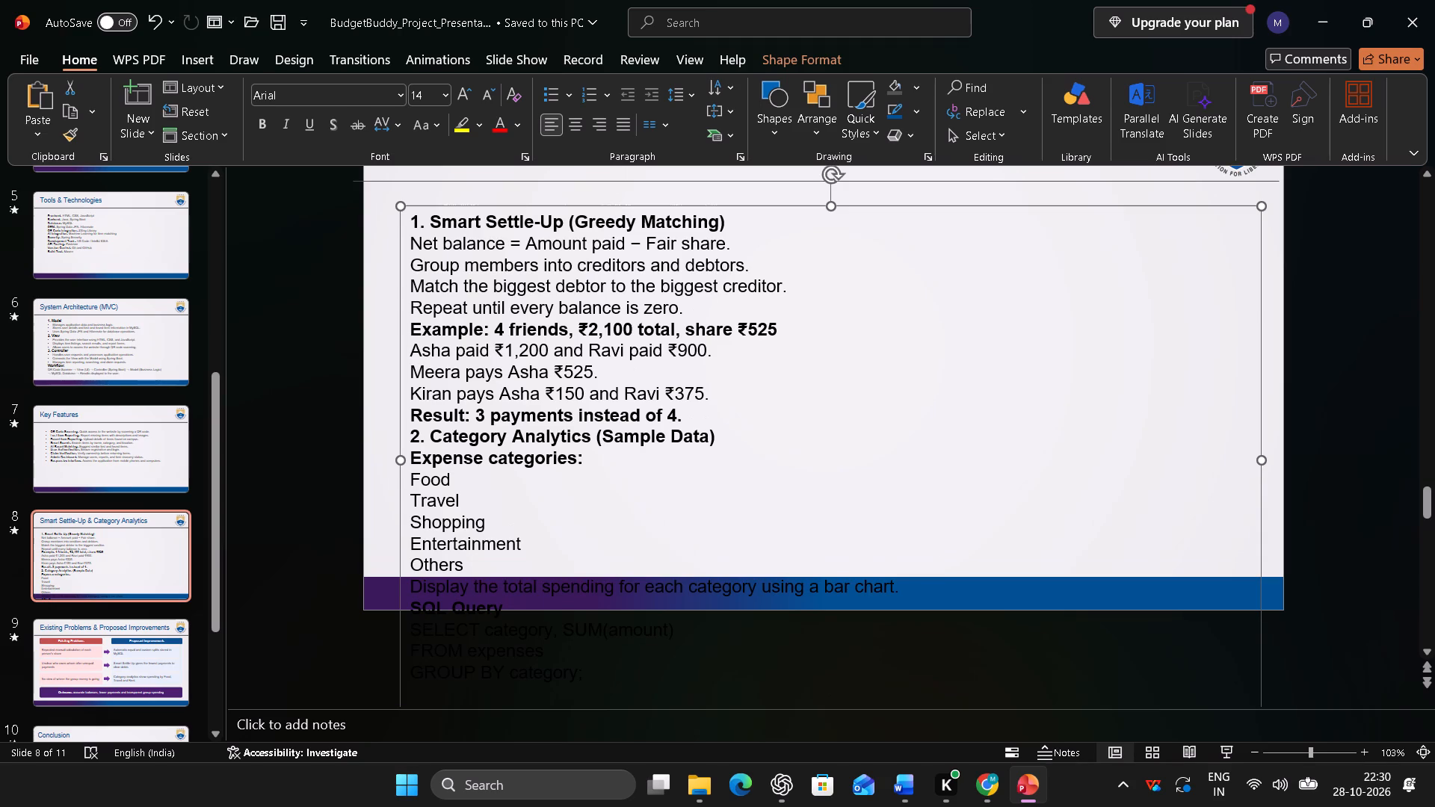
scroll(540, 474, "up", 1)
left_click_drag(1262, 462, 1144, 463)
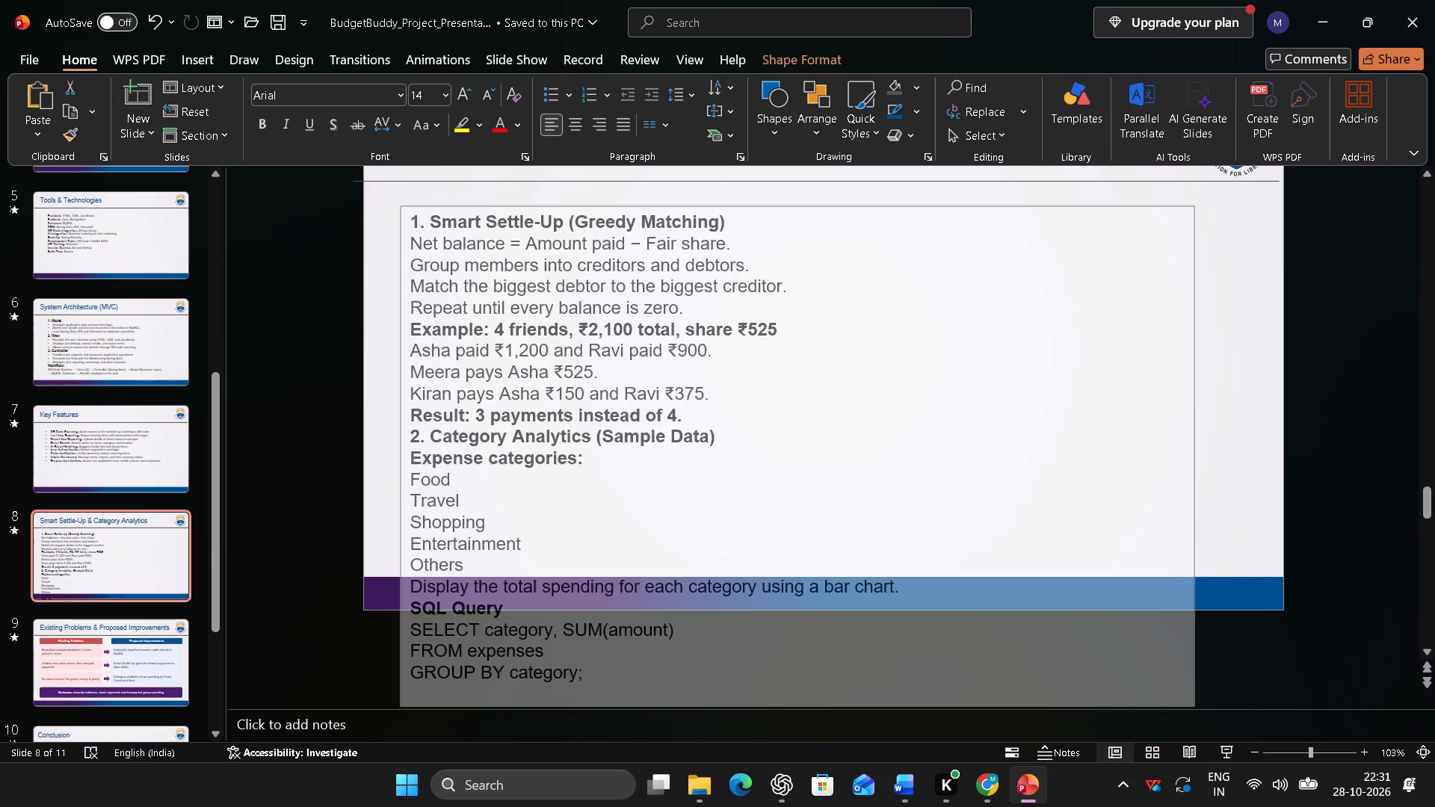
left_click_drag(1144, 463, 798, 433)
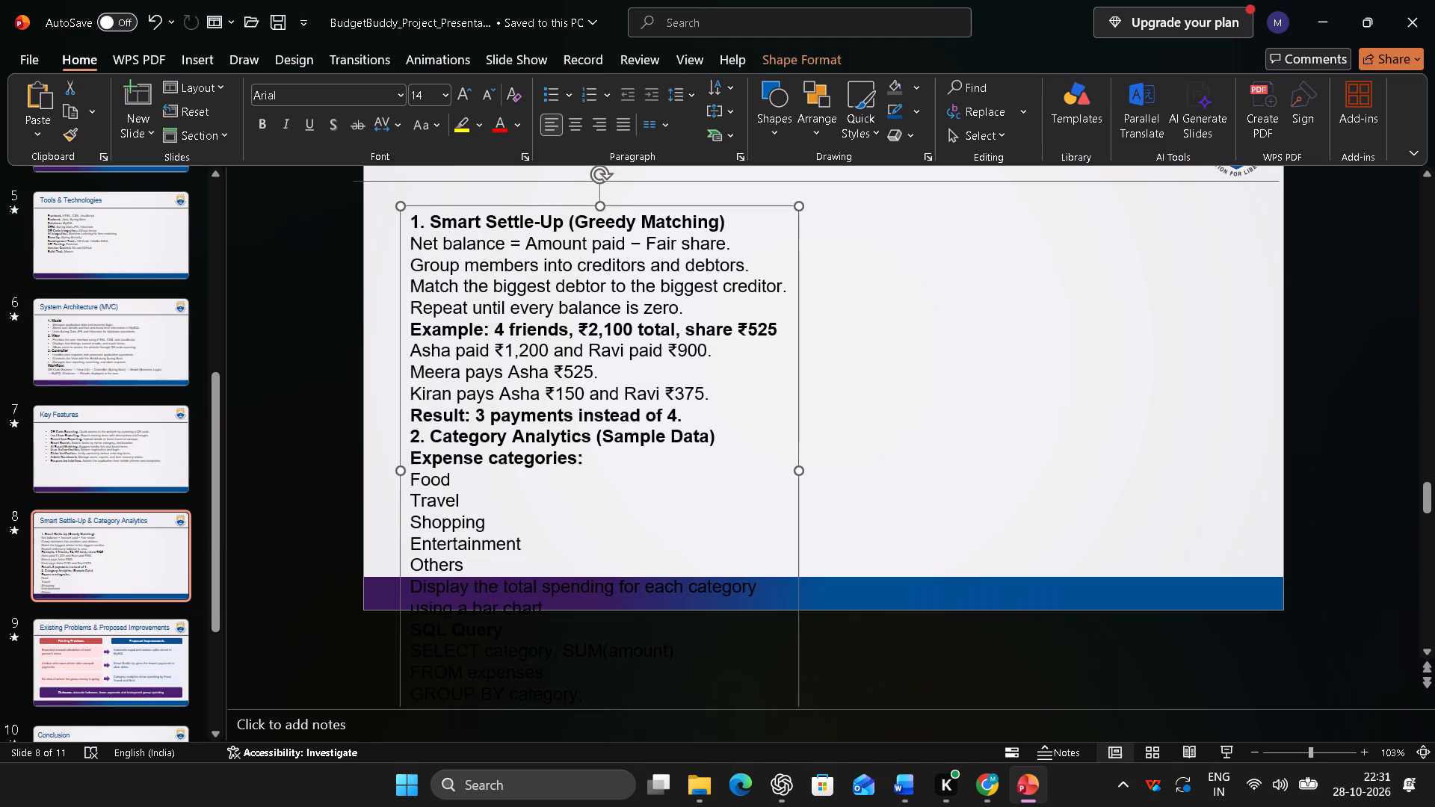
Copy the text from "Display the total spending for each category" through the SQL query and remove it from the text box.
scroll(612, 549, "down", 1)
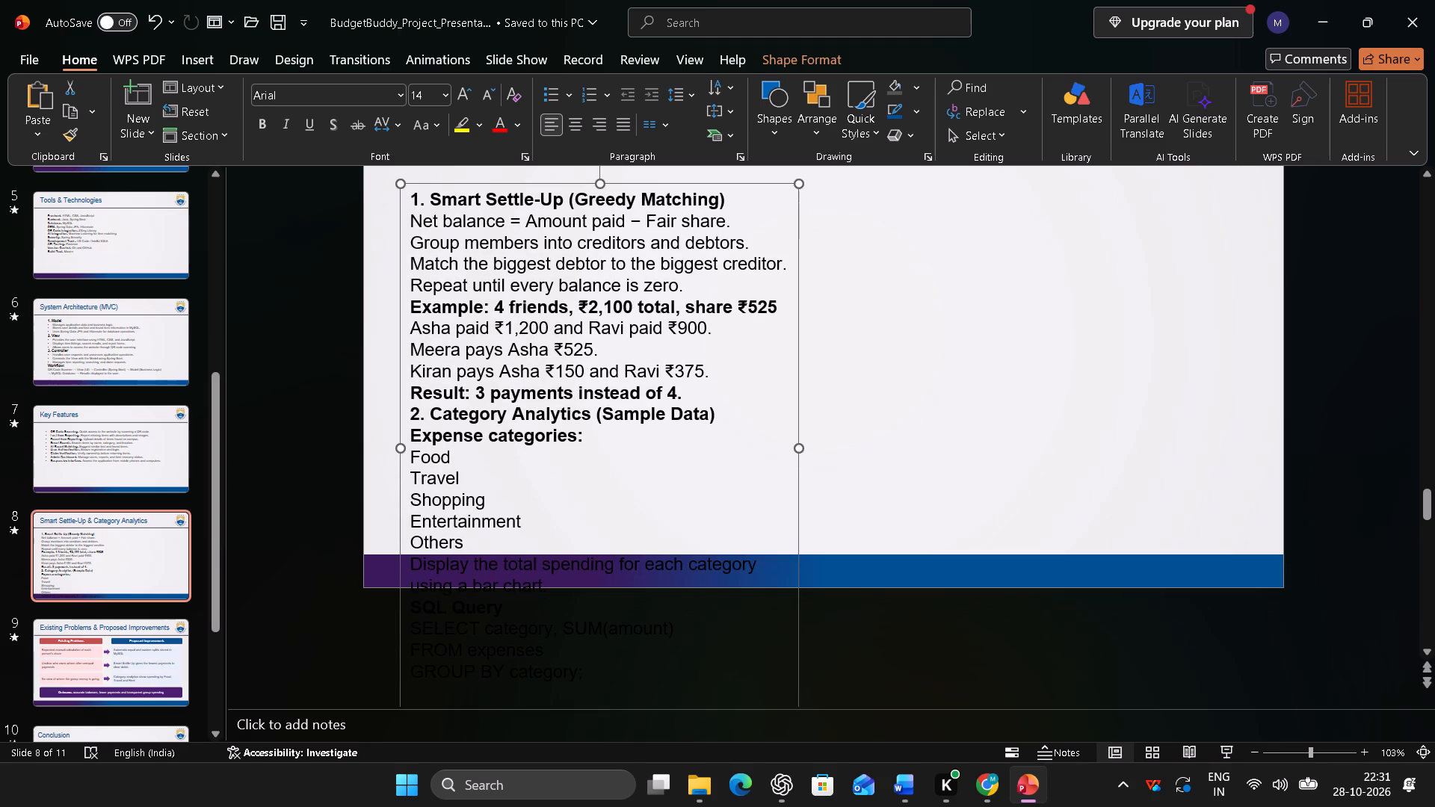
left_click_drag(410, 563, 593, 717)
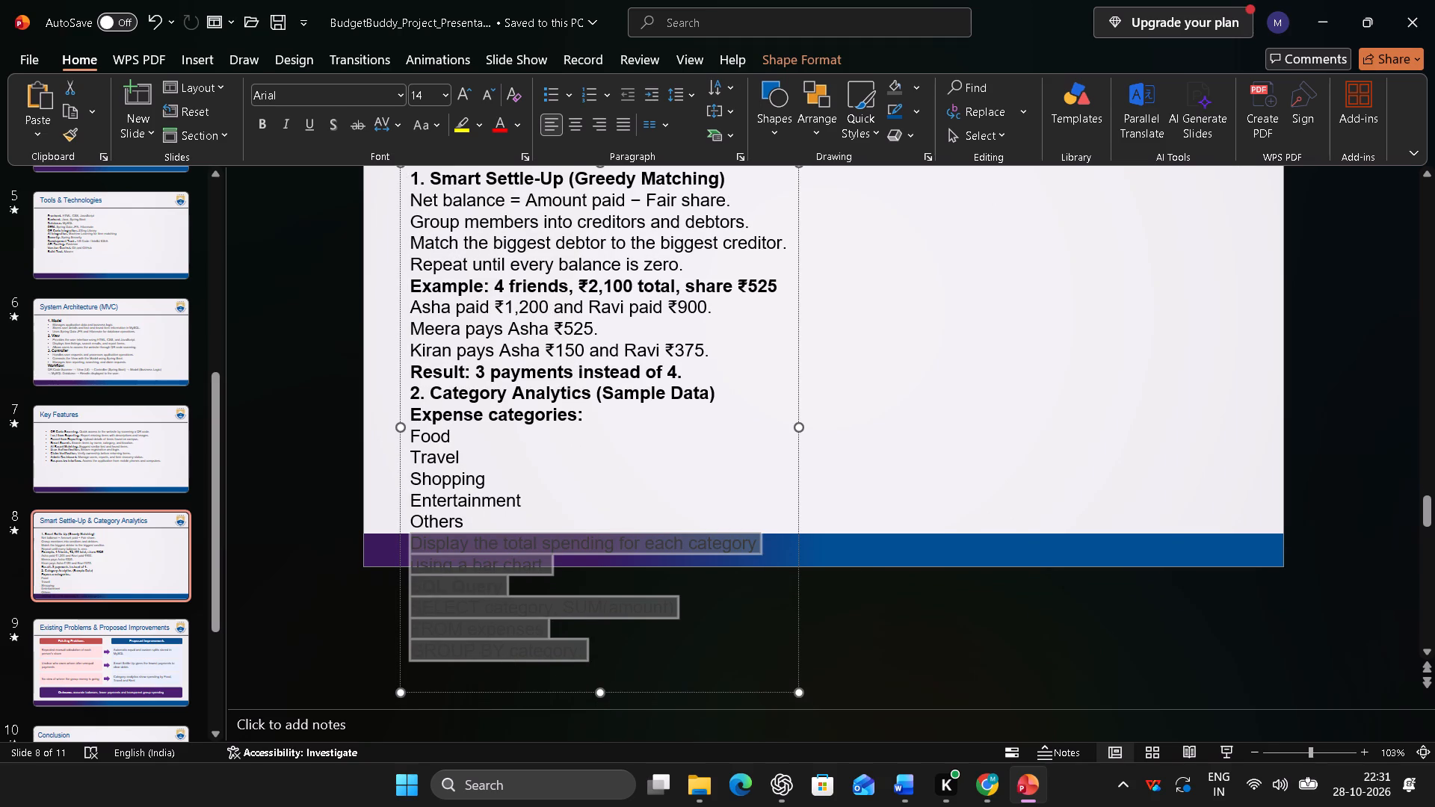
left_click_drag(593, 717, 611, 653)
key("ctrl+c")
key("BackSpace")
key("BackSpace")
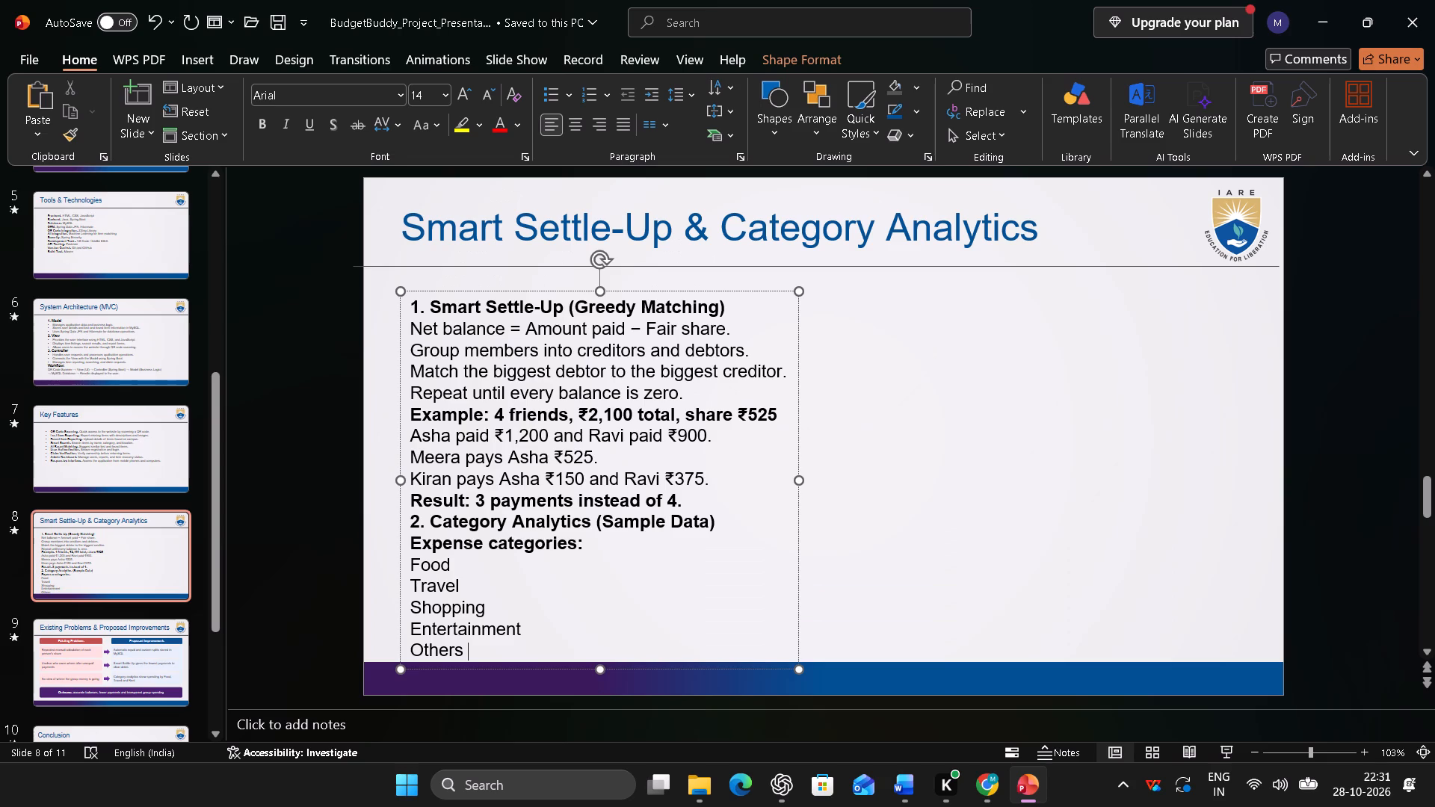
Insert a text box in the empty right half of the slide and paste the copied category spending and SQL query text.
scroll(611, 653, "down", 1)
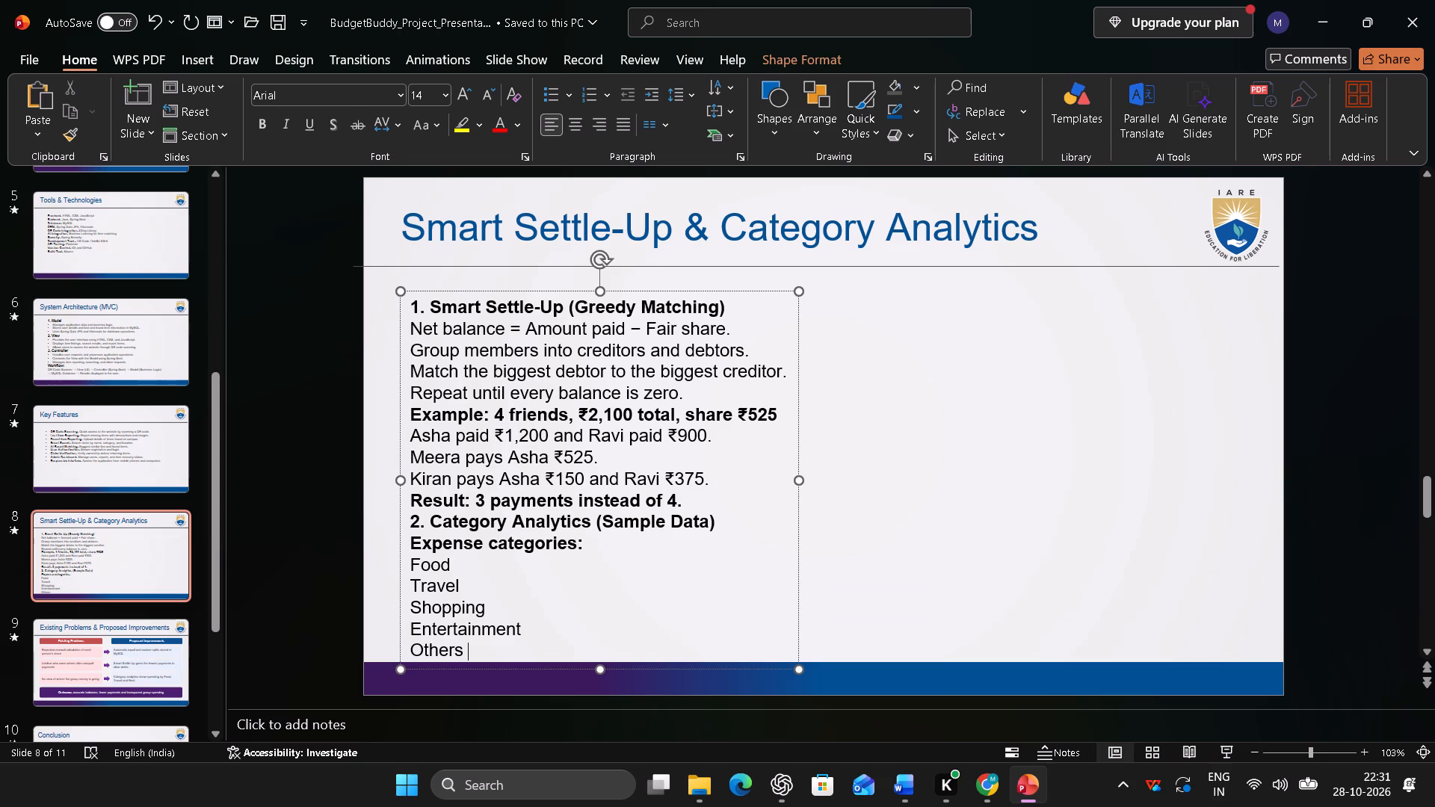
left_click(407, 314)
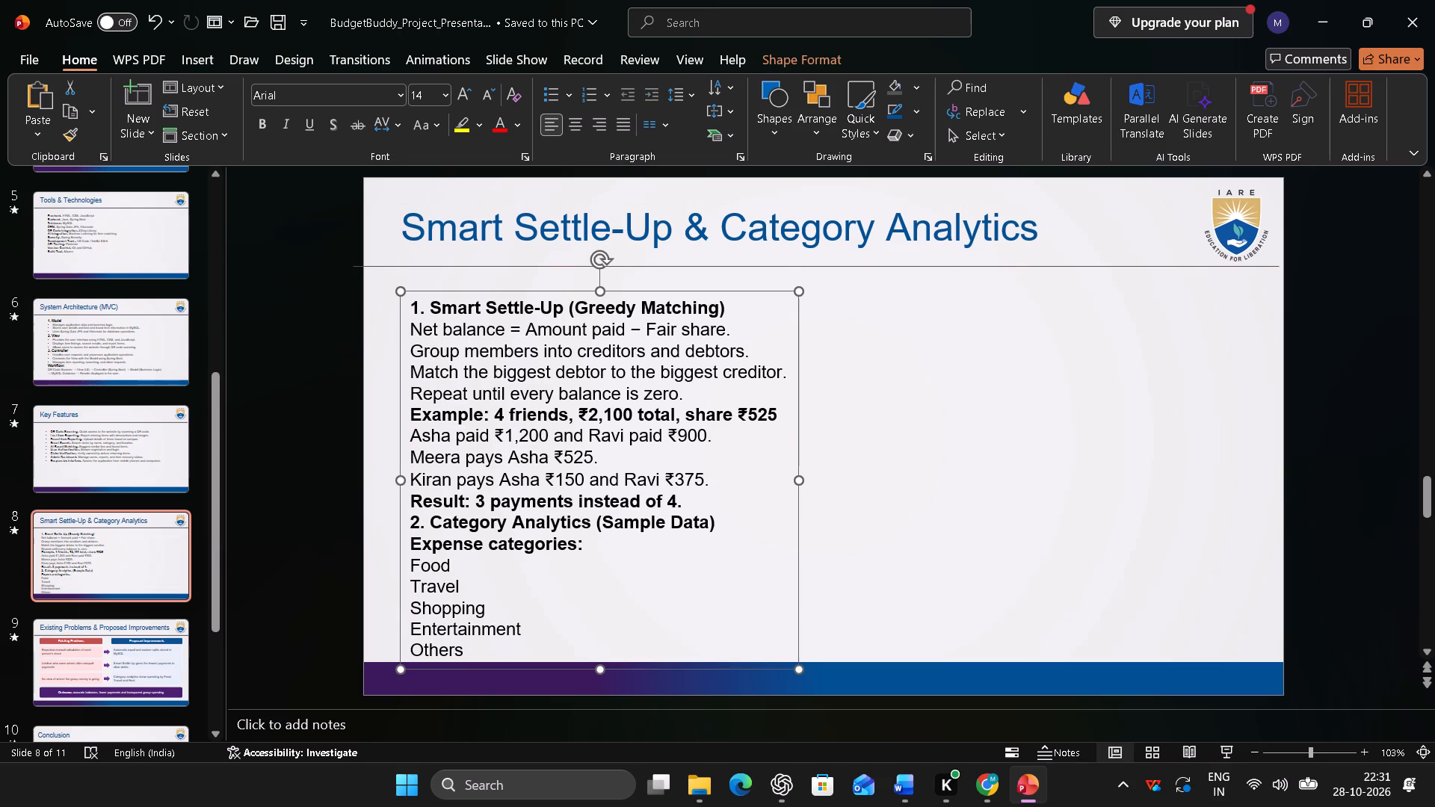
left_click(981, 445)
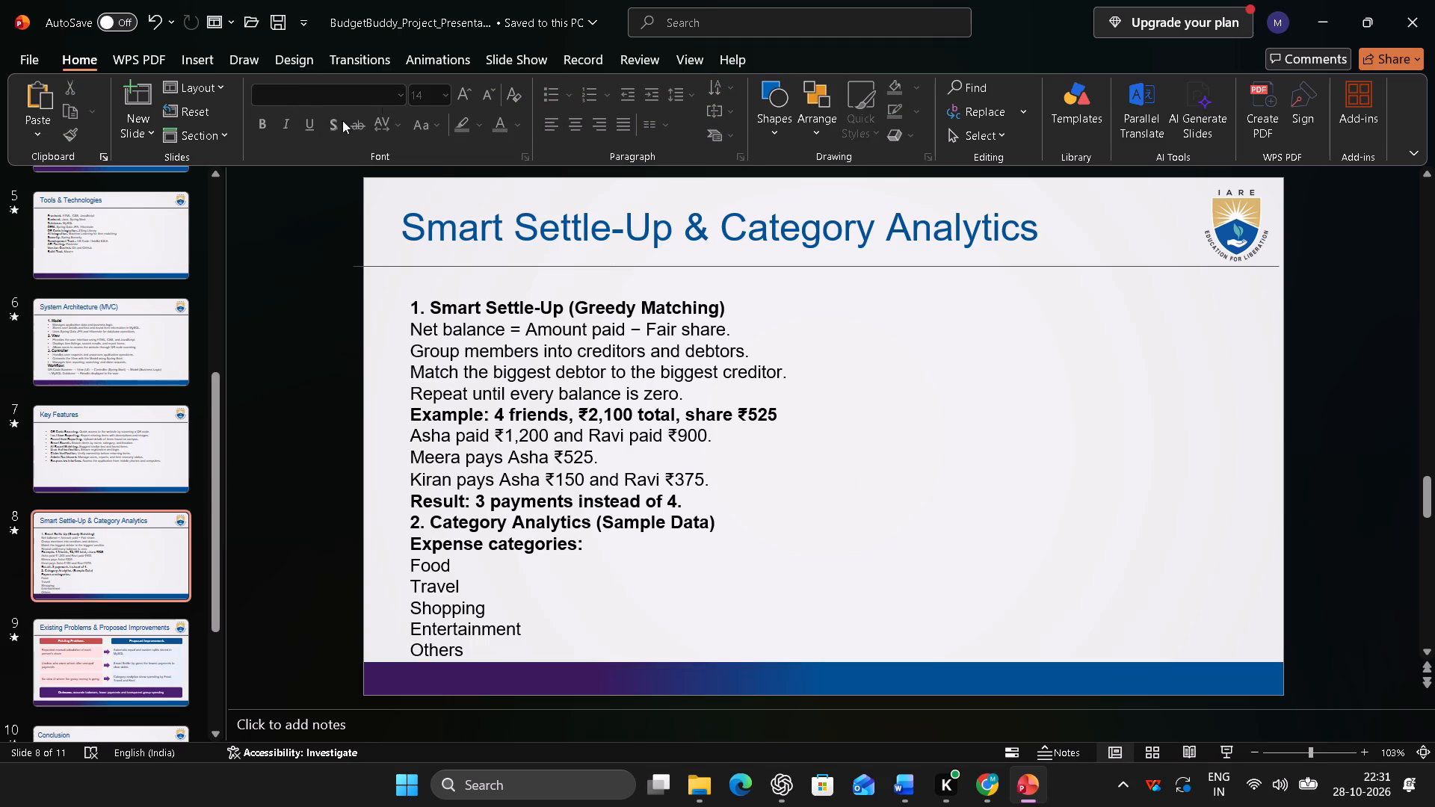
left_click(197, 49)
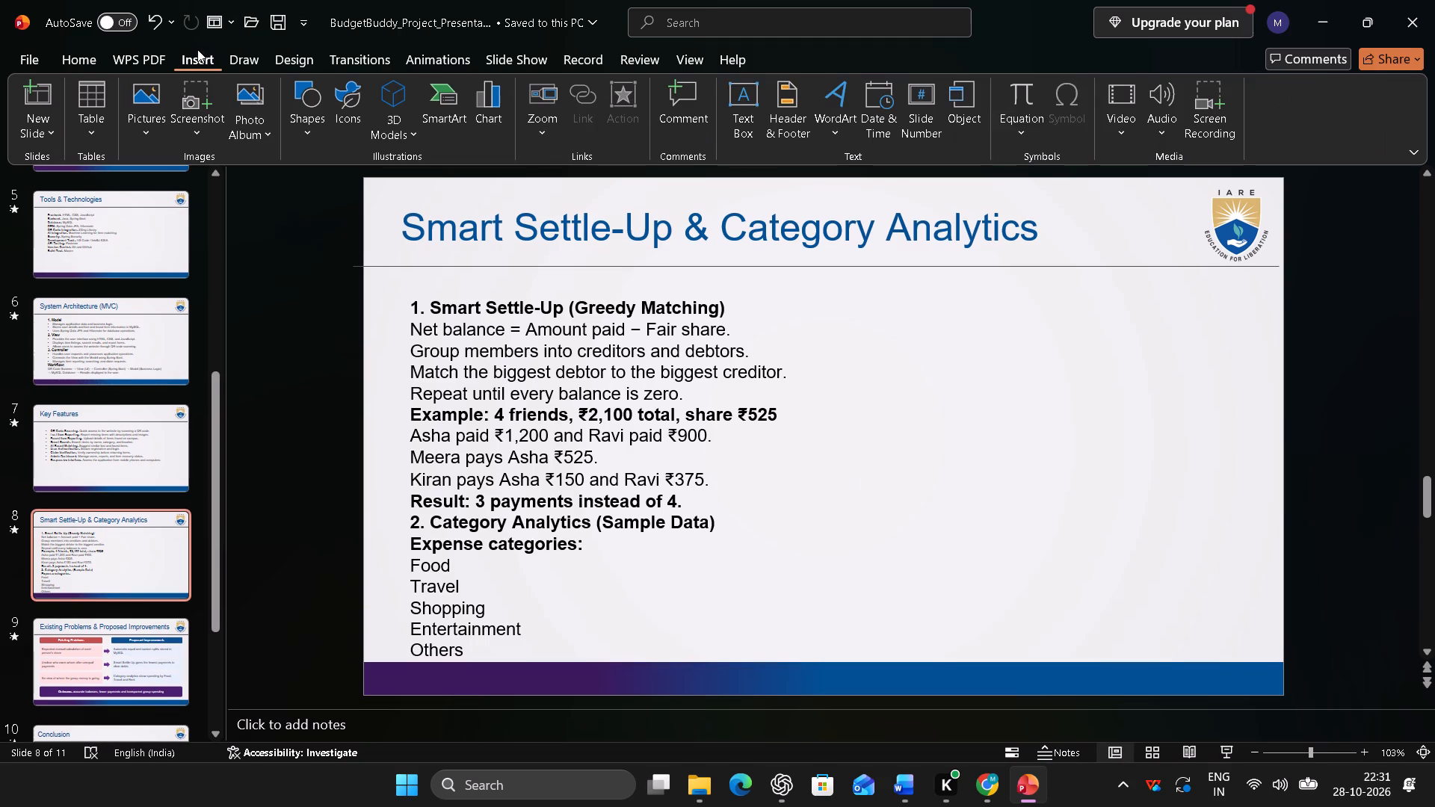
left_click(741, 111)
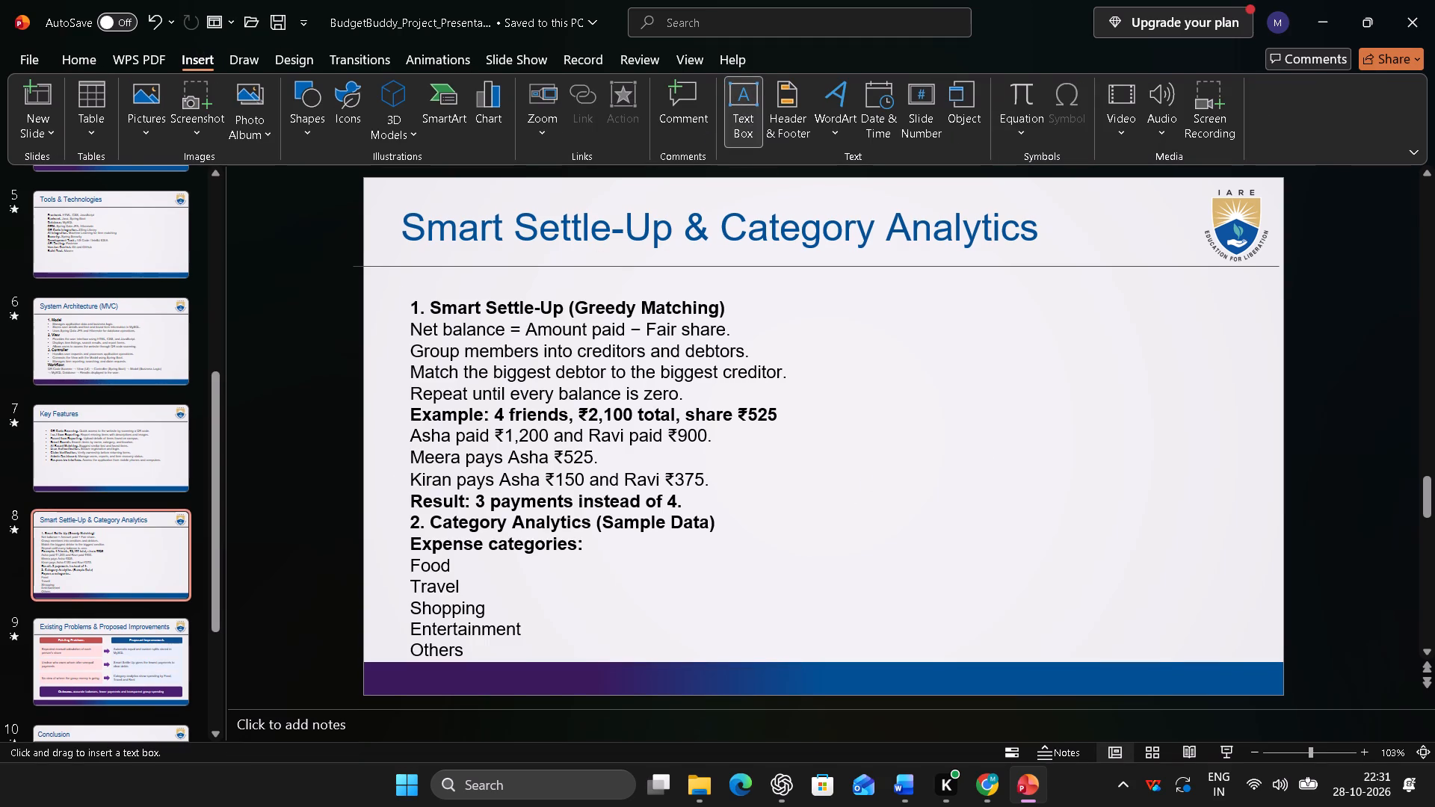
left_click_drag(857, 299, 1238, 613)
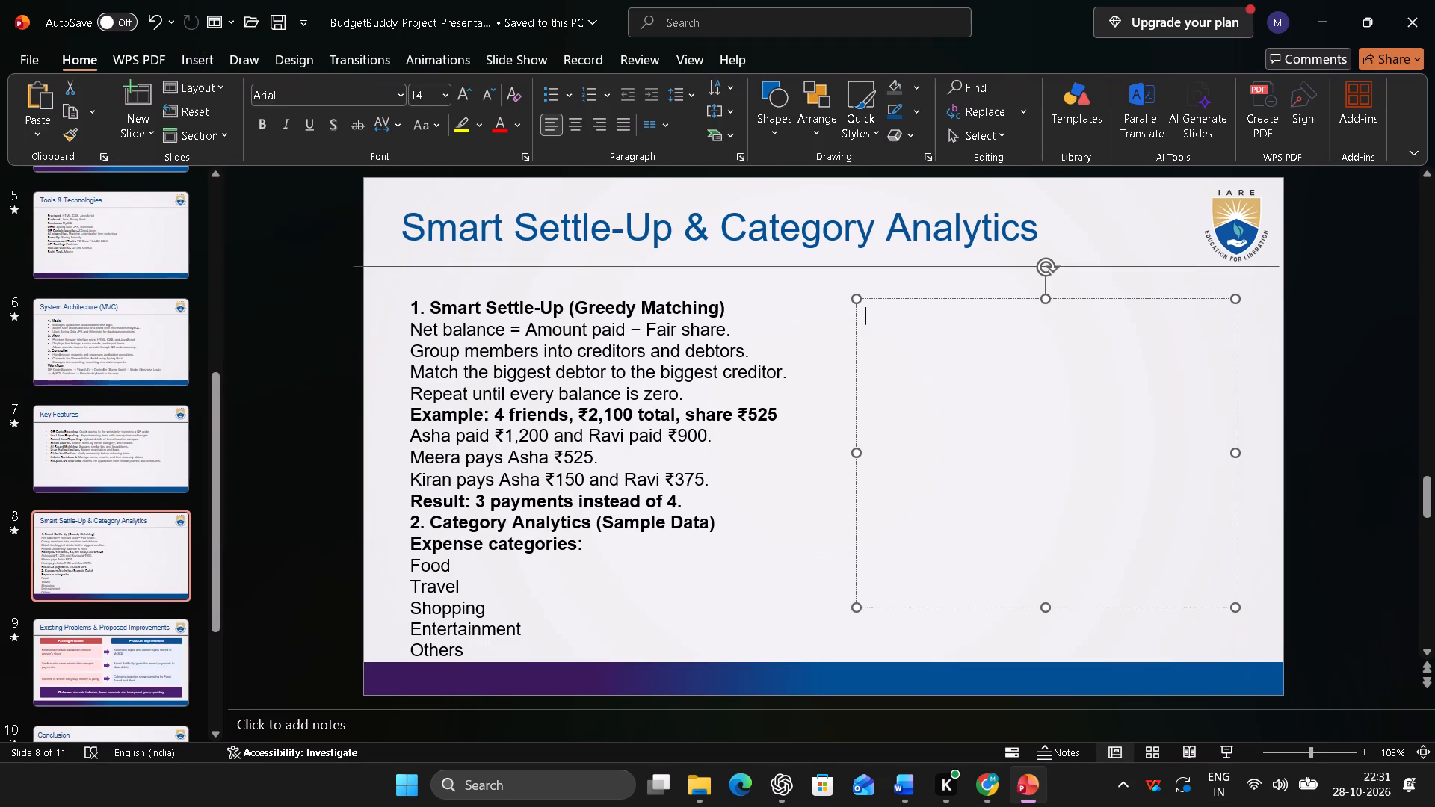
left_click(1043, 410)
key("ctrl+v")
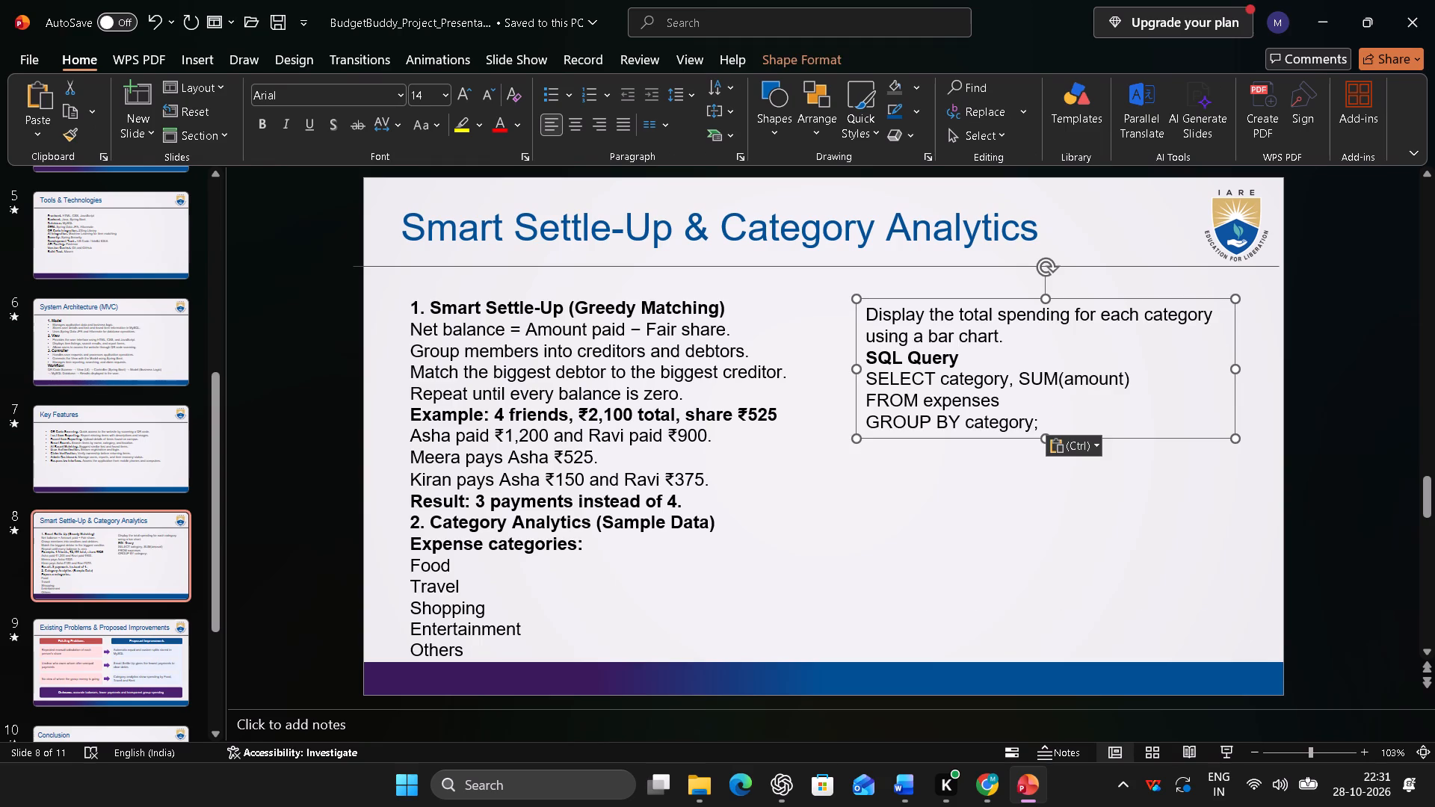
Nudge the category spending and SQL query text box slightly down and to the right.
left_click_drag(863, 337, 866, 347)
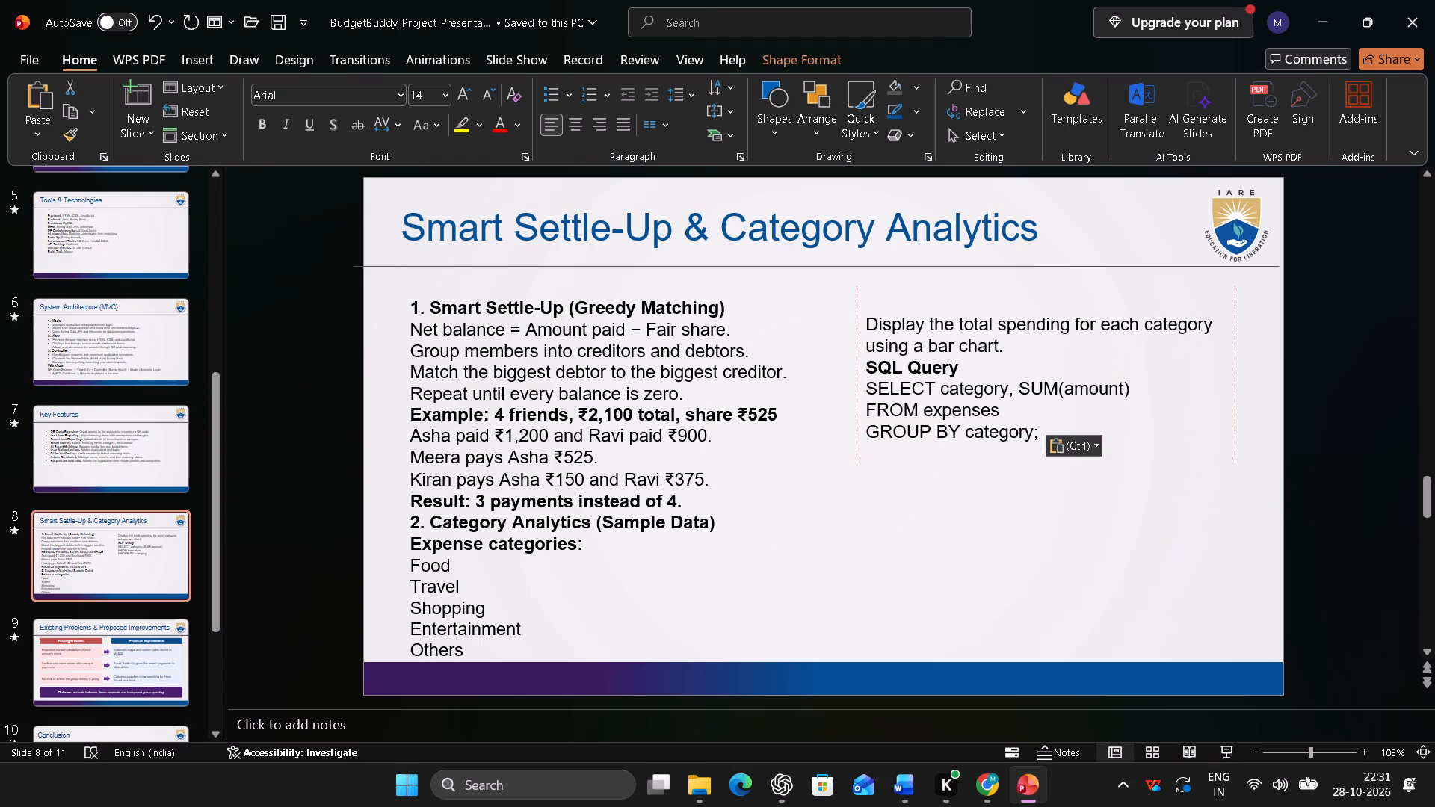
left_click_drag(866, 347, 874, 343)
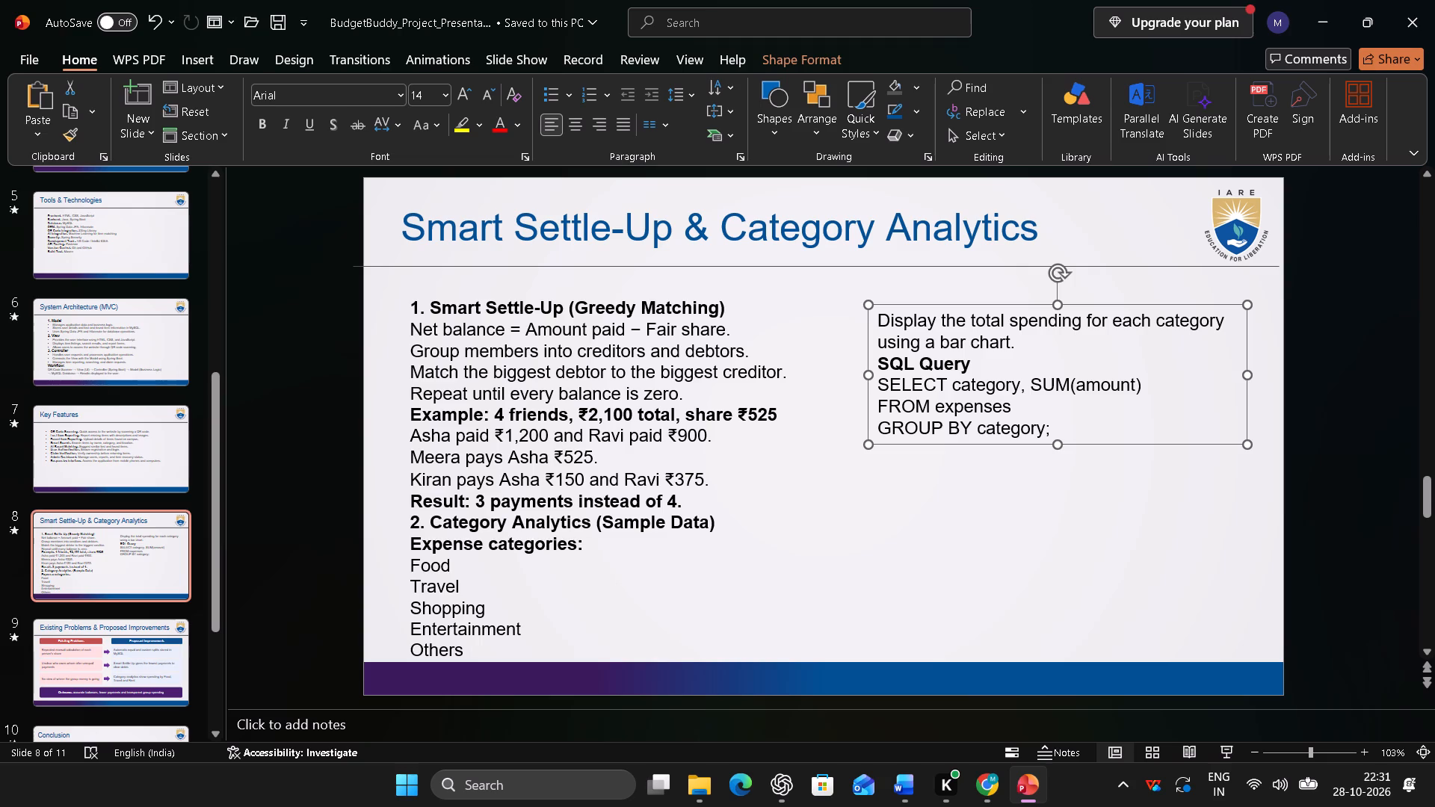
Copy "2. Category Analytics (Sample Data)" through "Others" above "Display the total spending" in the right text box, leaving no blank line between.
left_click_drag(411, 523, 469, 589)
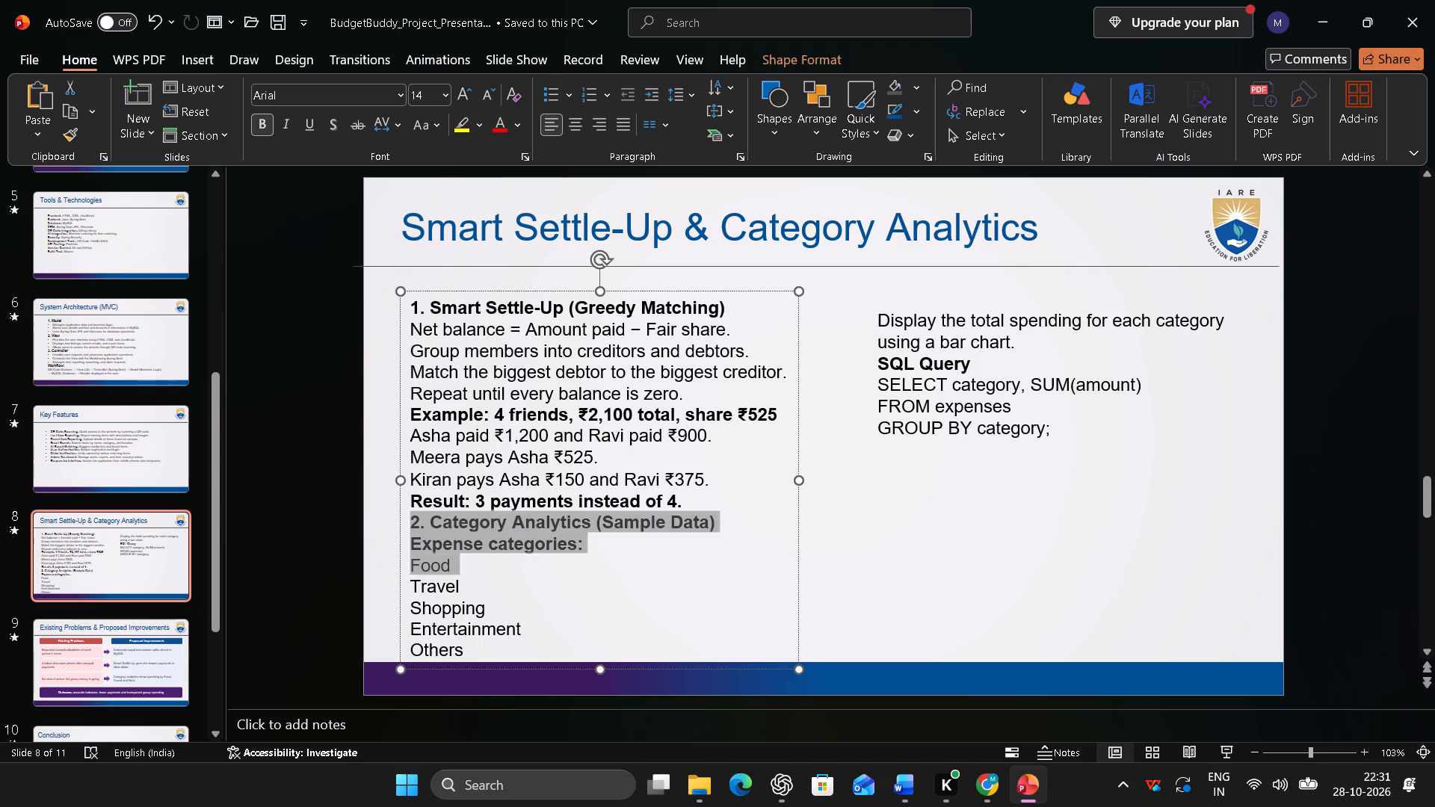
left_click_drag(469, 589, 486, 648)
key("ctrl+c")
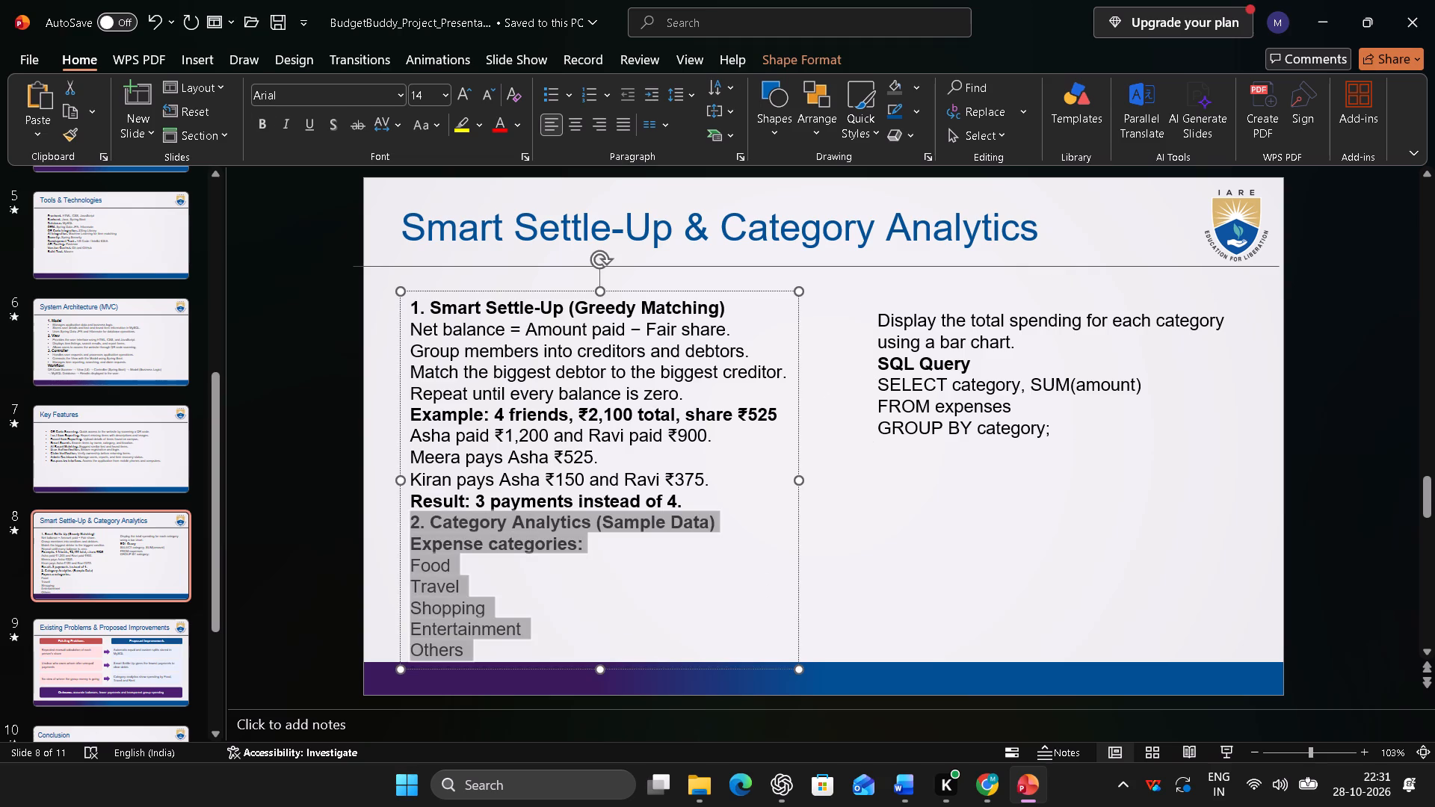
left_click(874, 321)
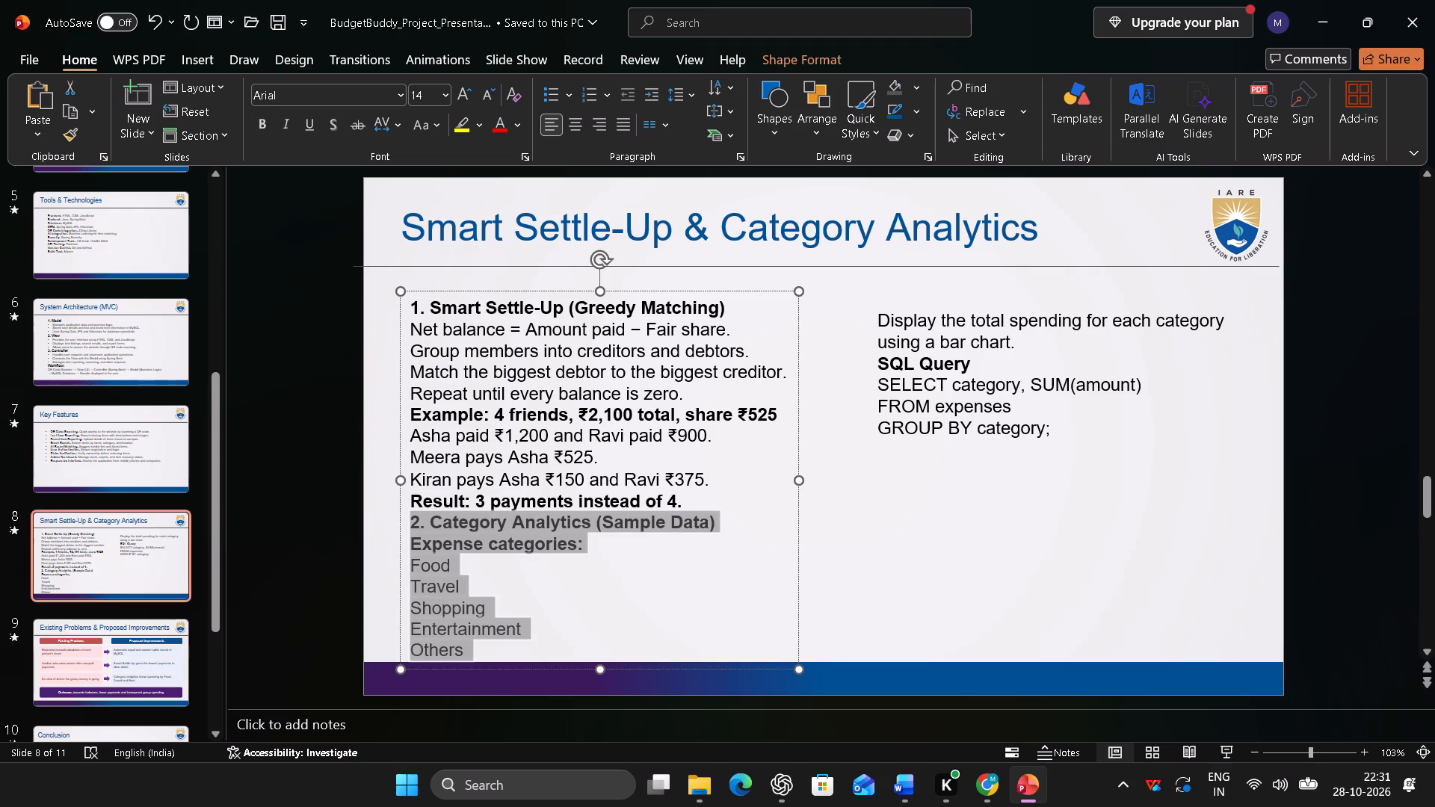
left_click(876, 315)
left_click(880, 313)
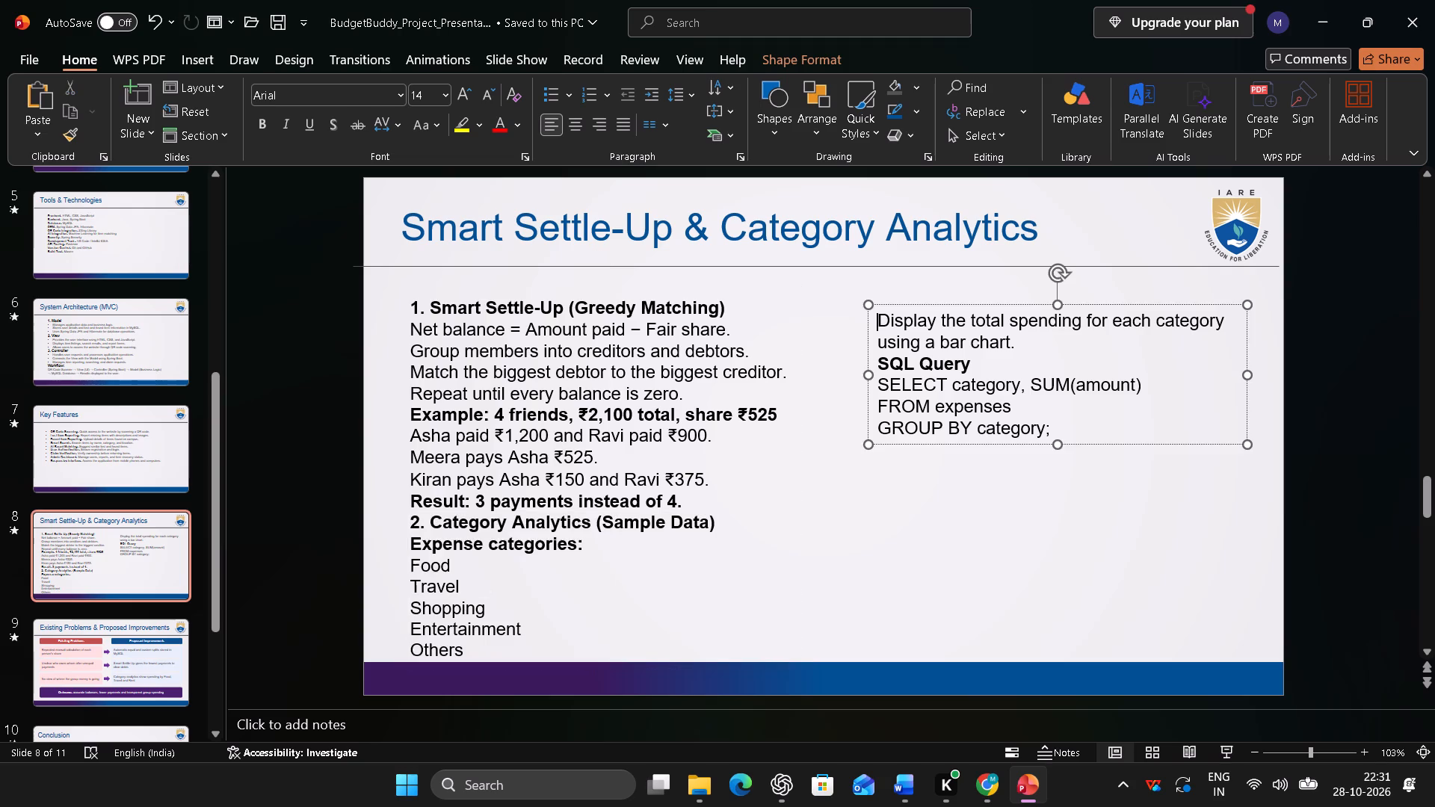
key("Return")
key("Up")
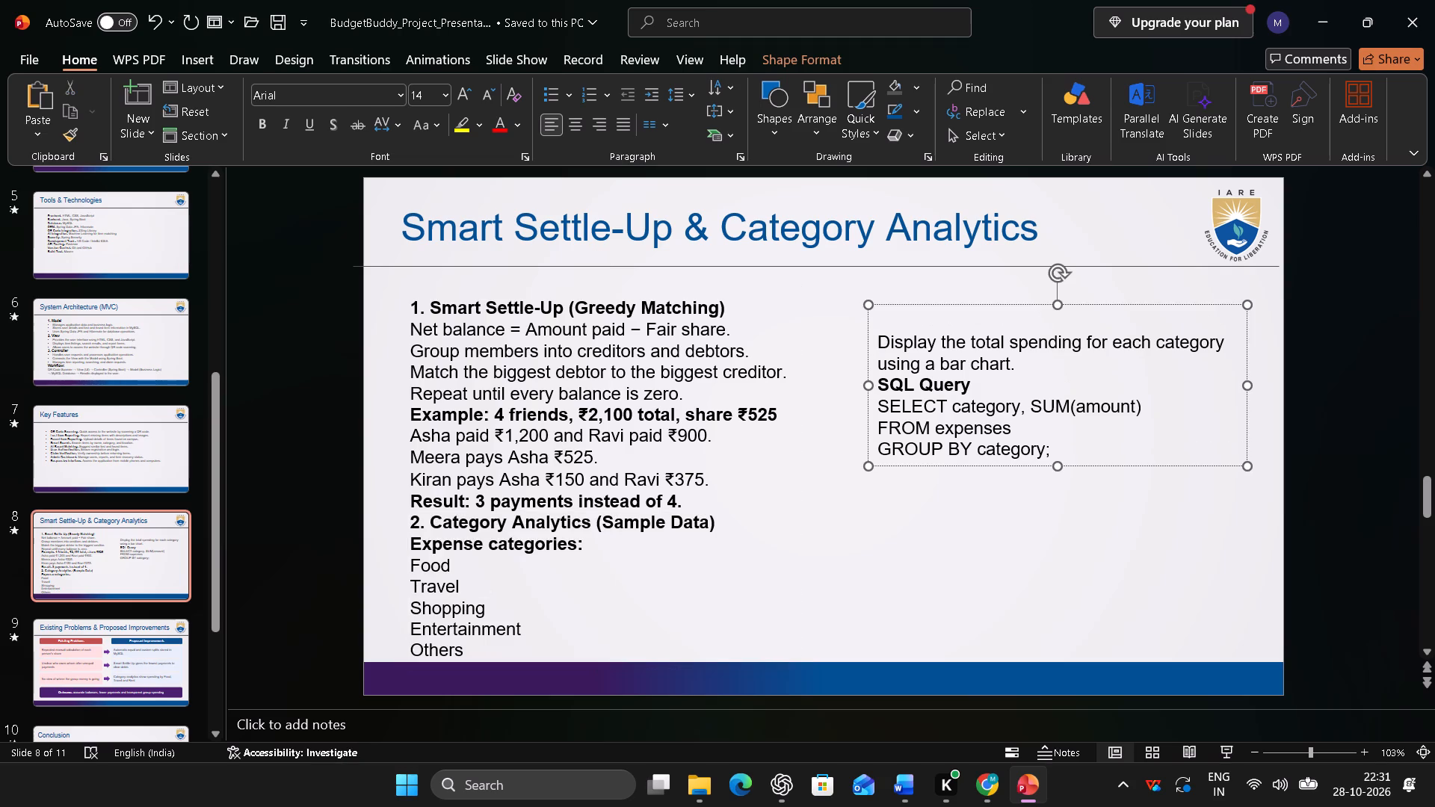
key("ctrl+v")
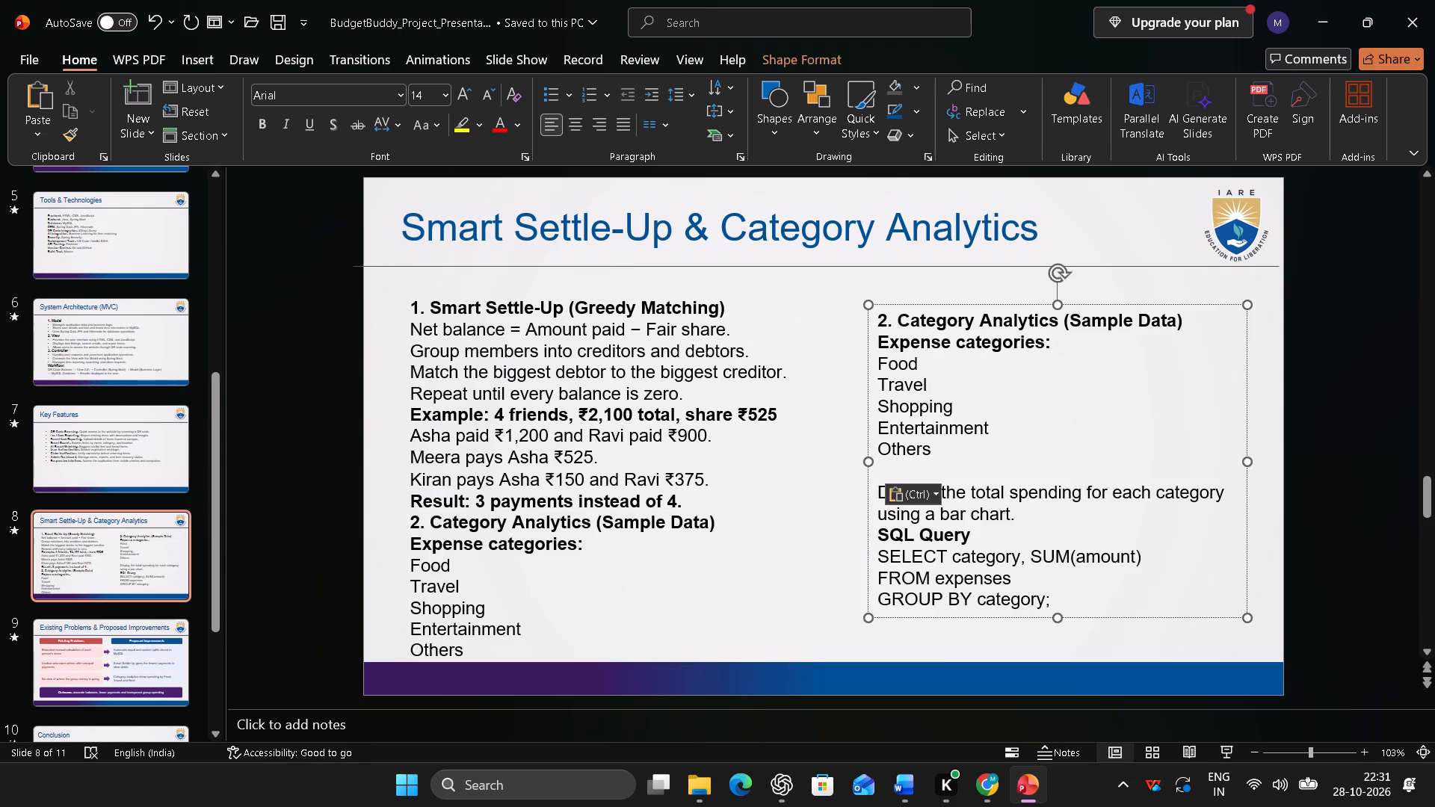
key("BackSpace")
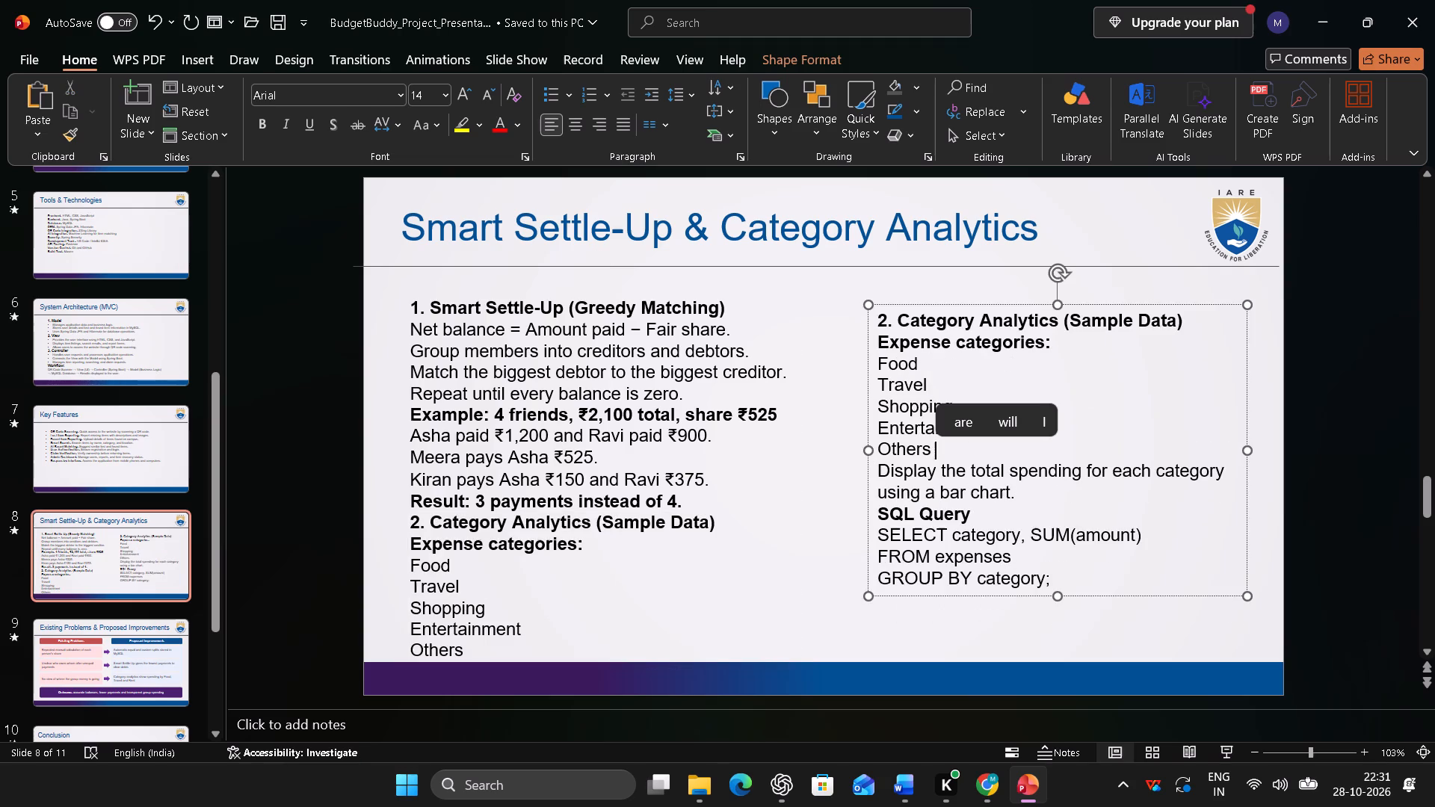
Delete the text from "2. Category Analytics (Sample Data)" through "Others" in the left text box.
left_click(815, 526)
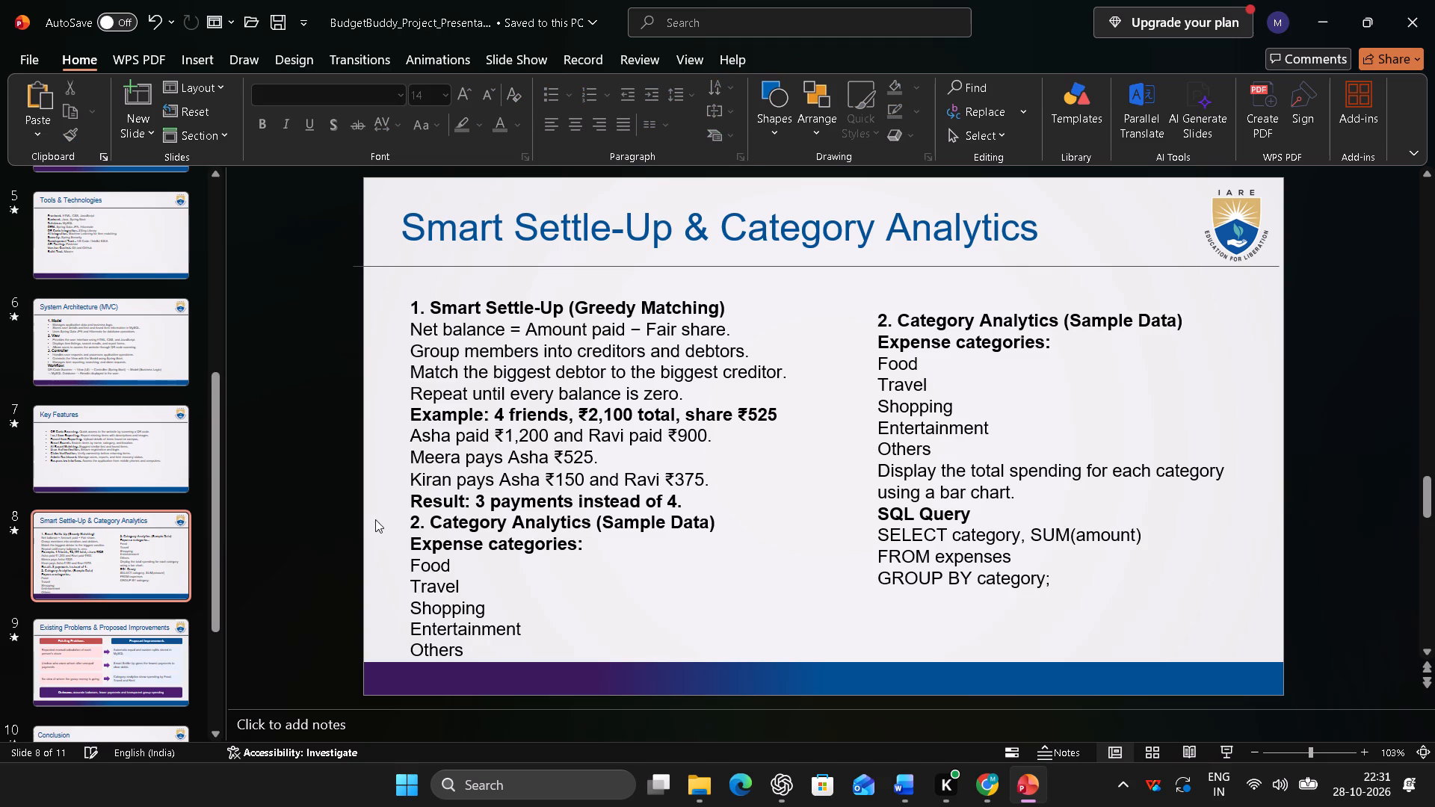
left_click_drag(413, 513, 460, 605)
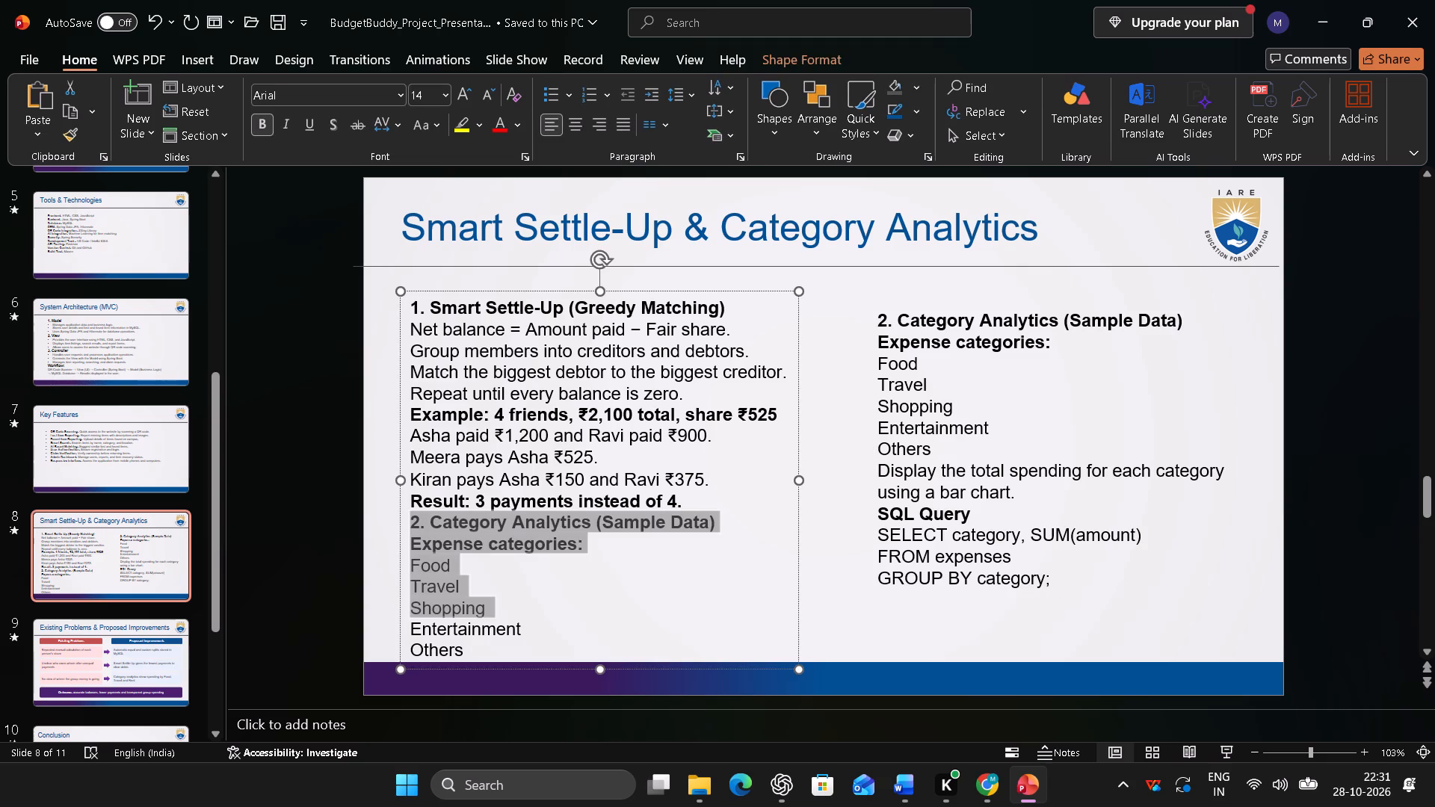
left_click_drag(460, 605, 469, 654)
key("BackSpace")
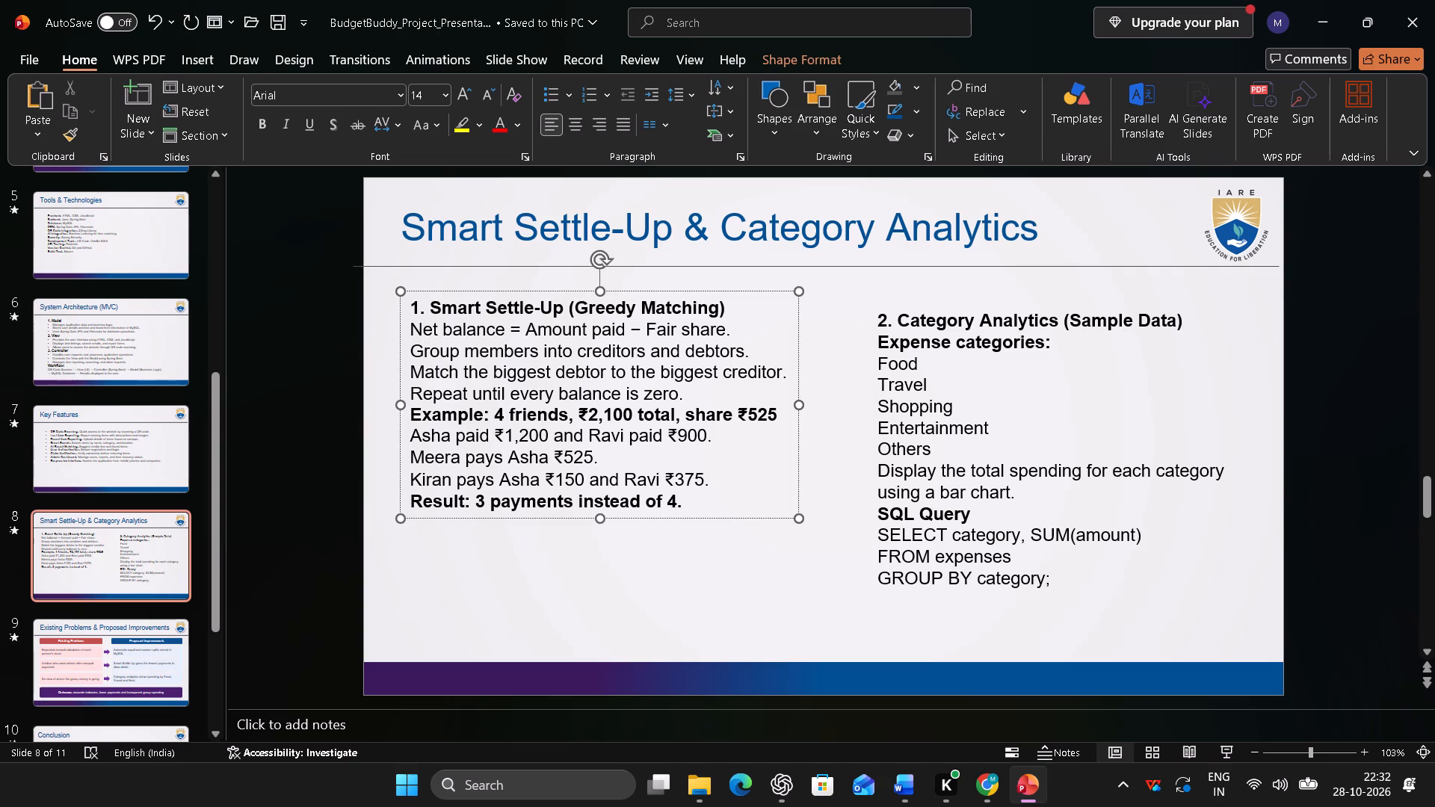
Move the Smart Settle-Up (Greedy Matching) text box slightly down and to the right to balance it with the other column.
left_click_drag(401, 412, 410, 433)
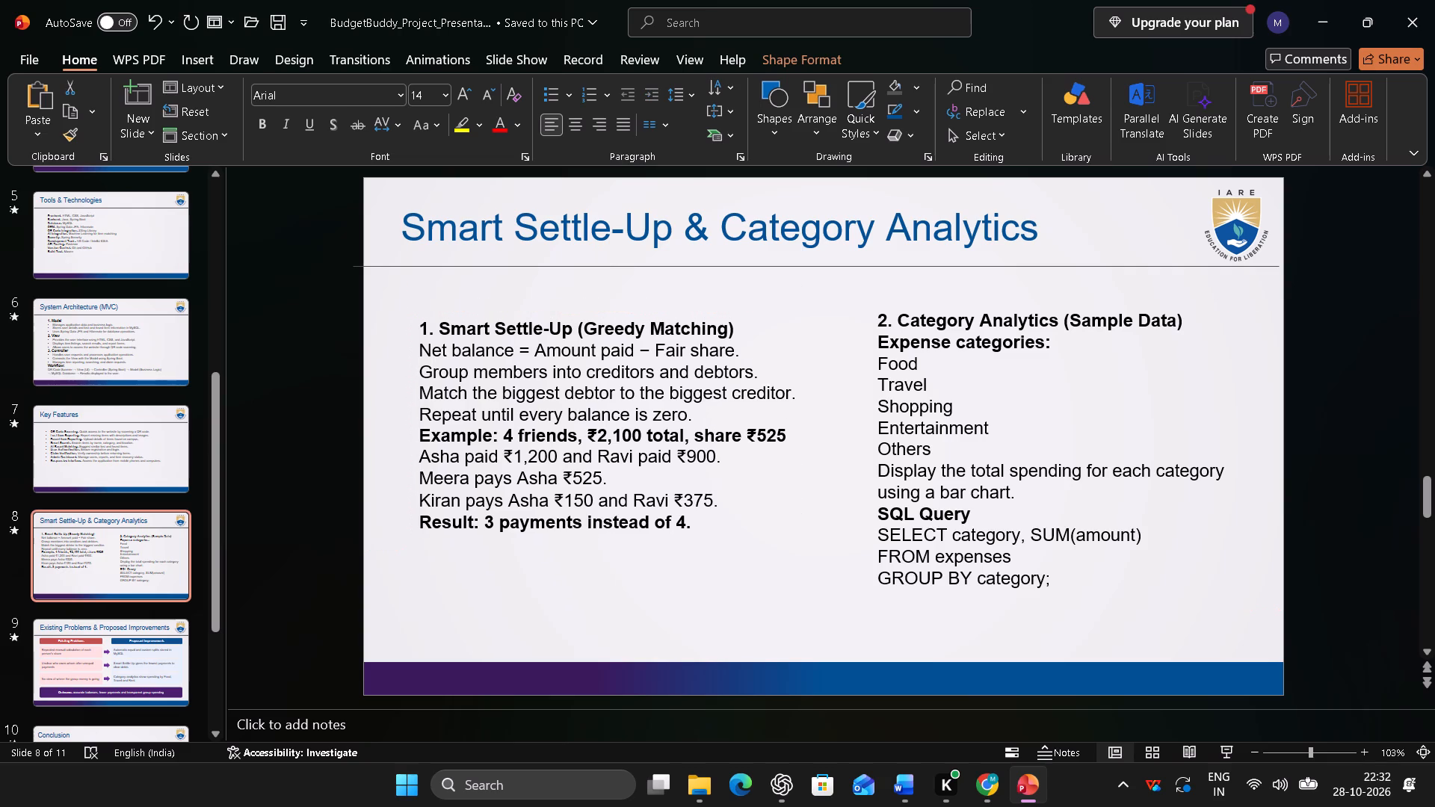
left_click_drag(410, 433, 415, 434)
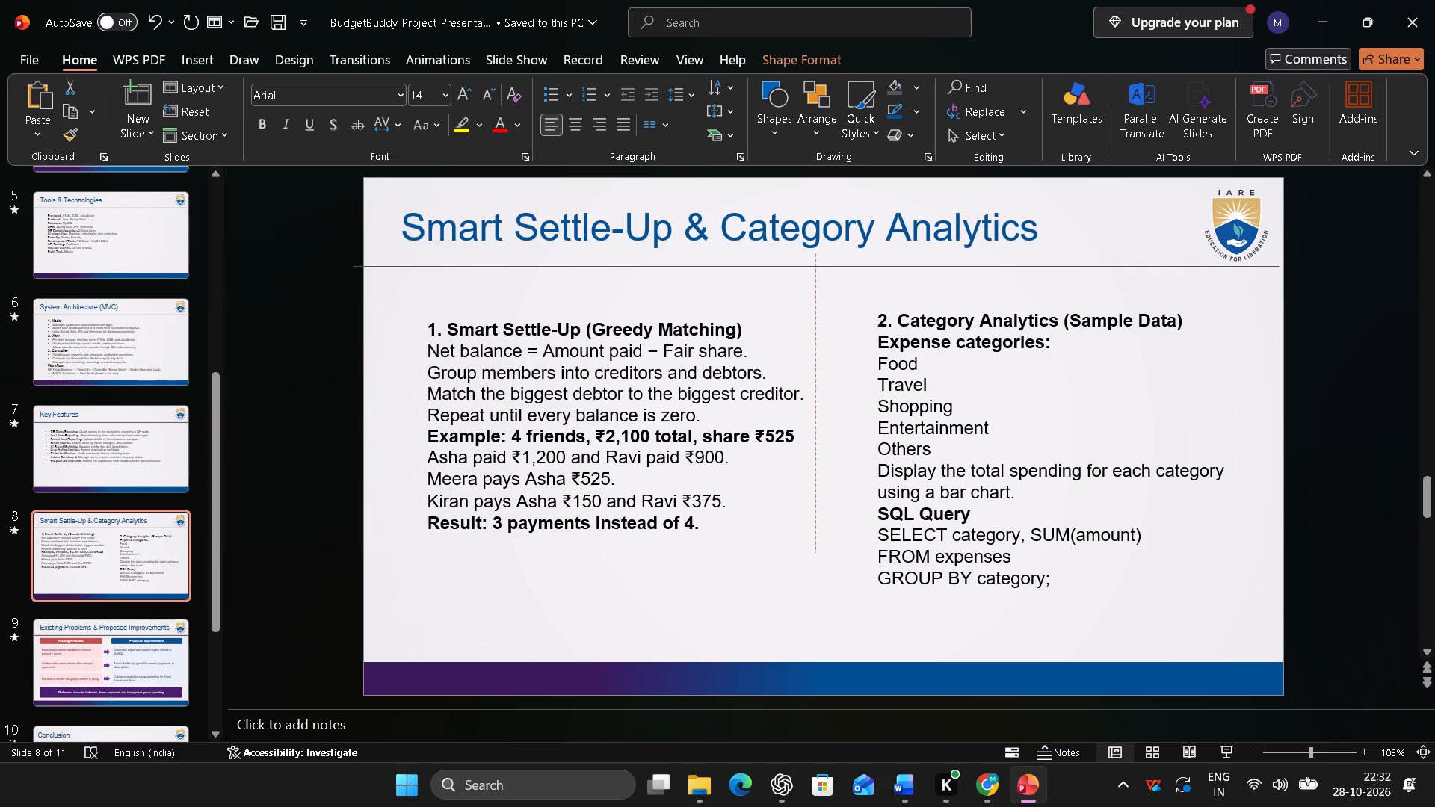
left_click_drag(415, 434, 413, 436)
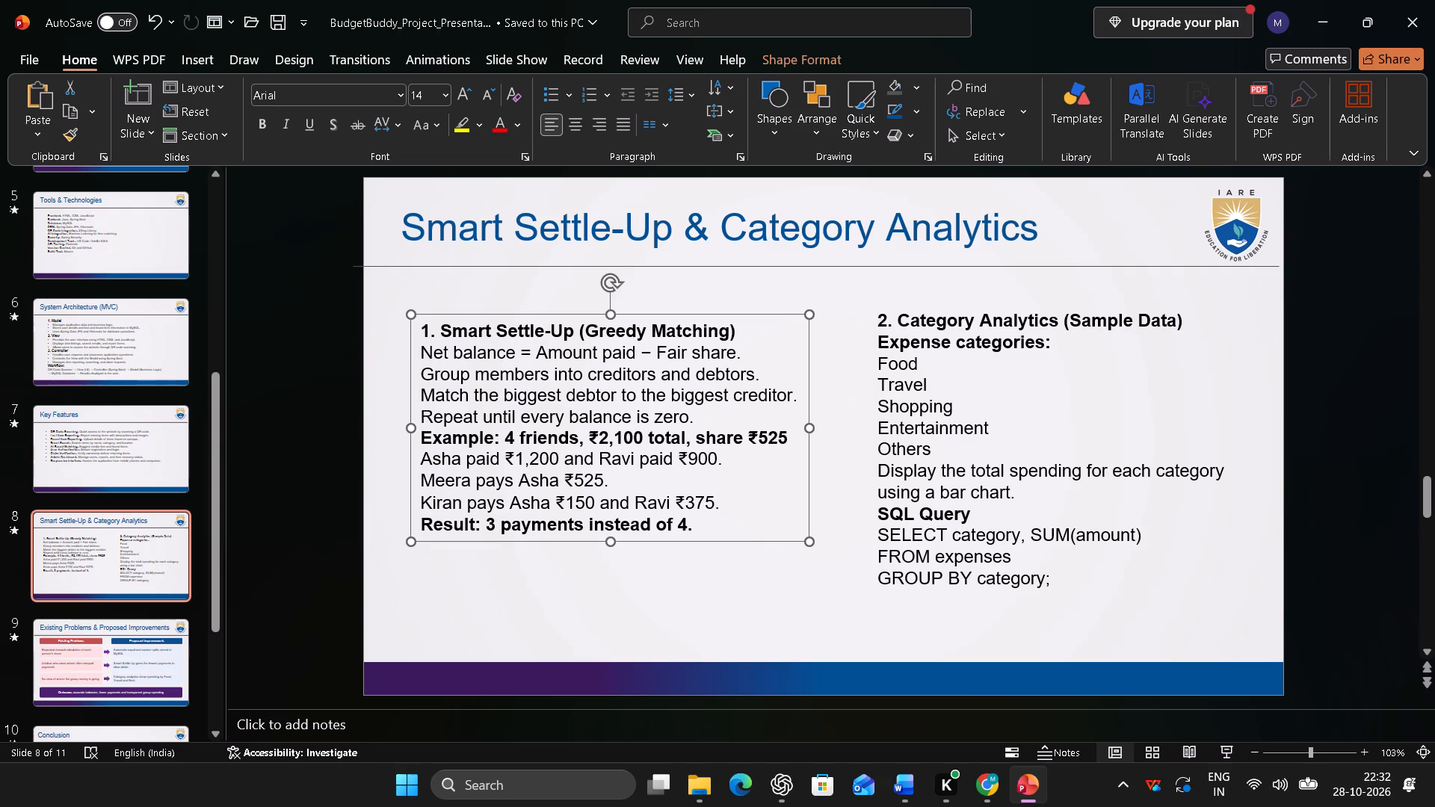
left_click(874, 399)
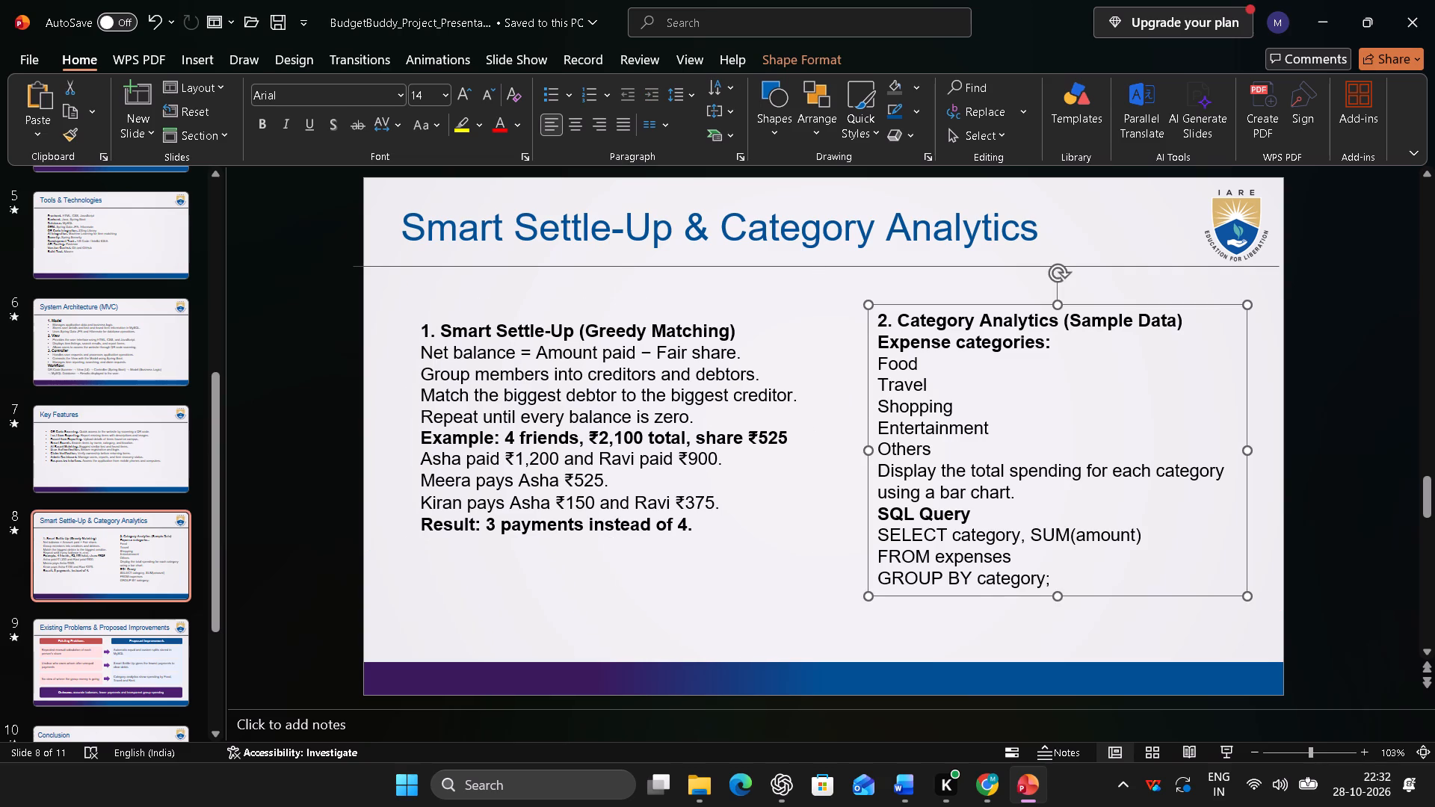
left_click(306, 503)
left_click(128, 647)
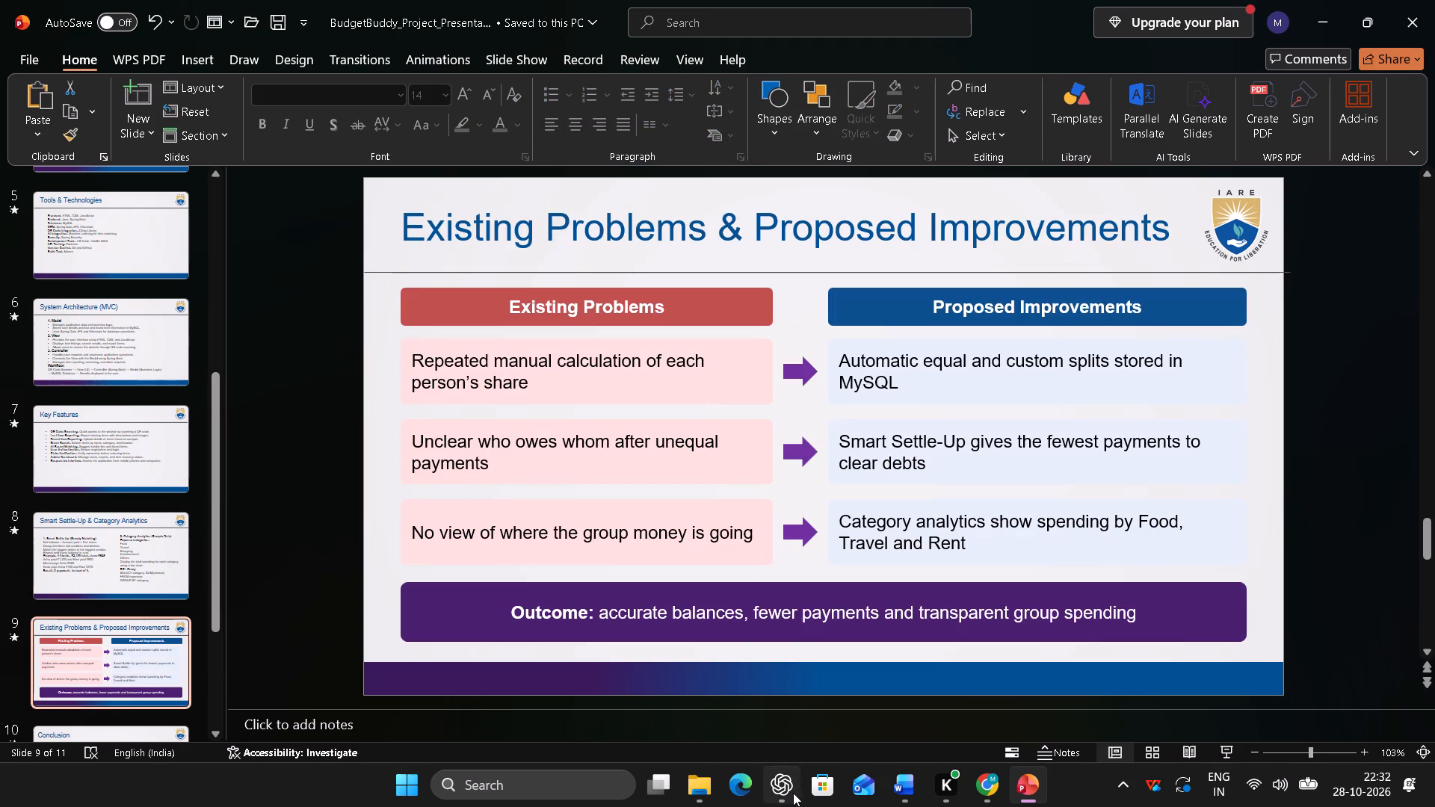
left_click(783, 796)
scroll(738, 520, "down", 1)
scroll(738, 520, "up", 1, "ctrl")
scroll(738, 520, "down", 1, "ctrl")
scroll(738, 520, "up", 1, "ctrl")
scroll(738, 520, "down", 1, "ctrl")
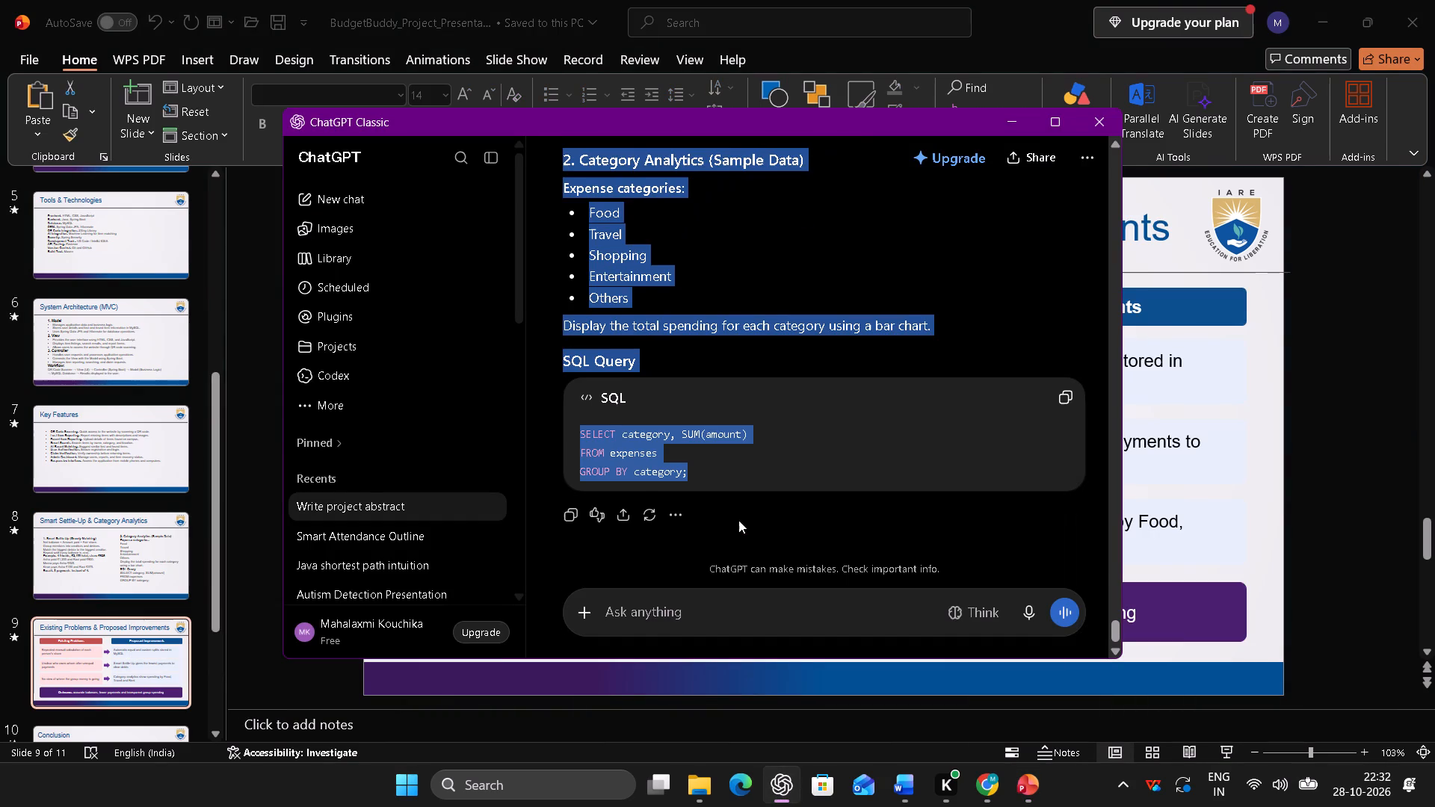
left_click(1259, 519)
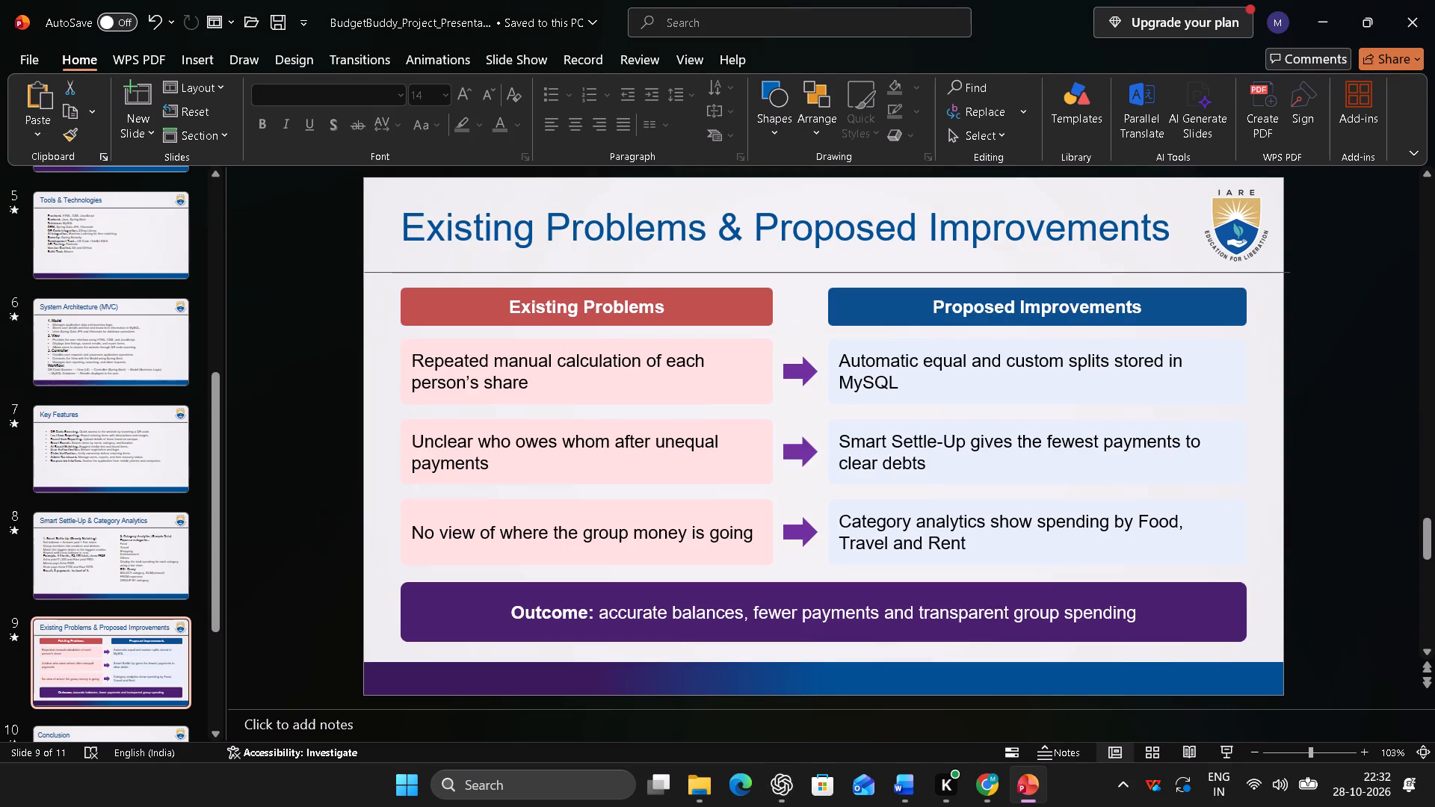
left_click(399, 223)
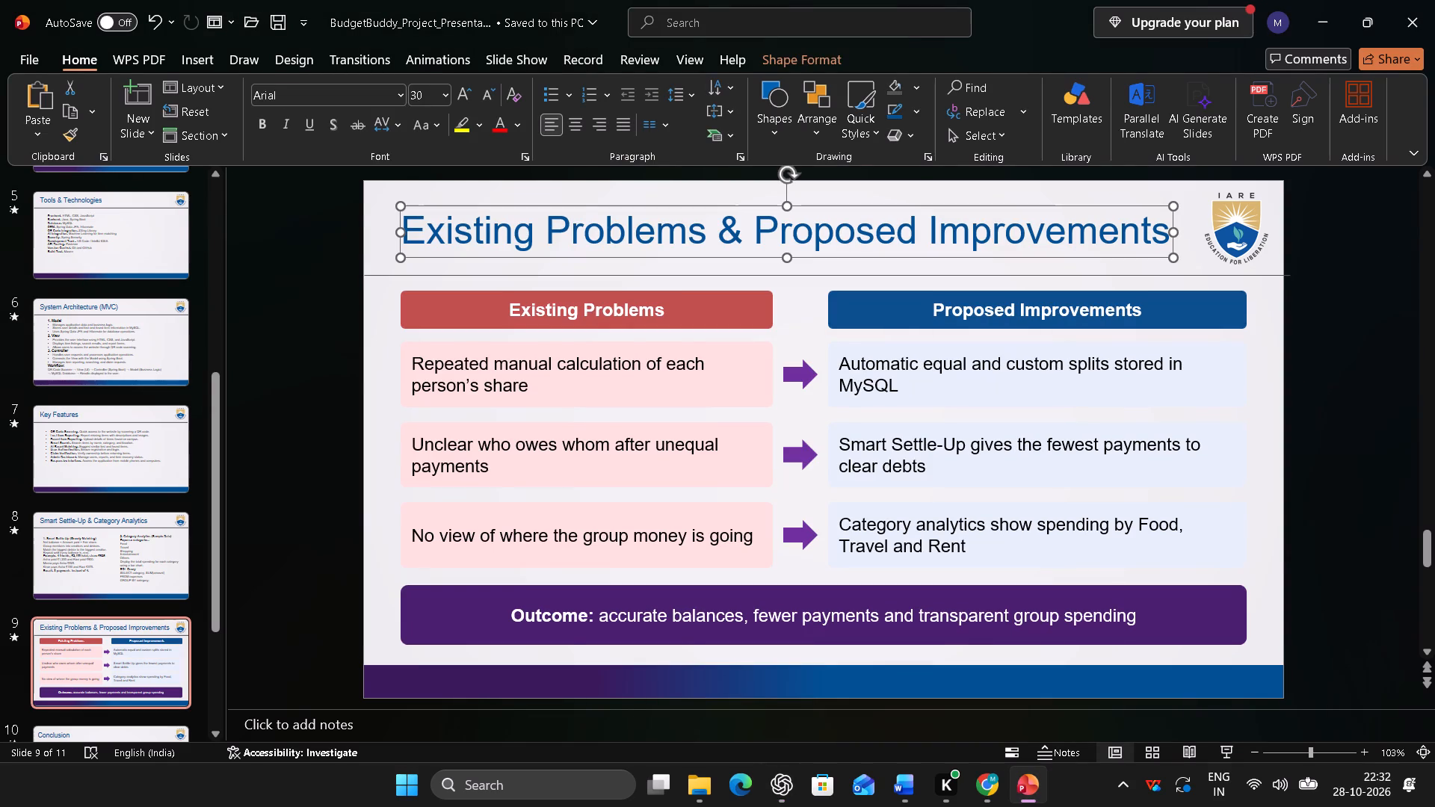
left_click_drag(411, 229, 1087, 209)
key("ctrl+c")
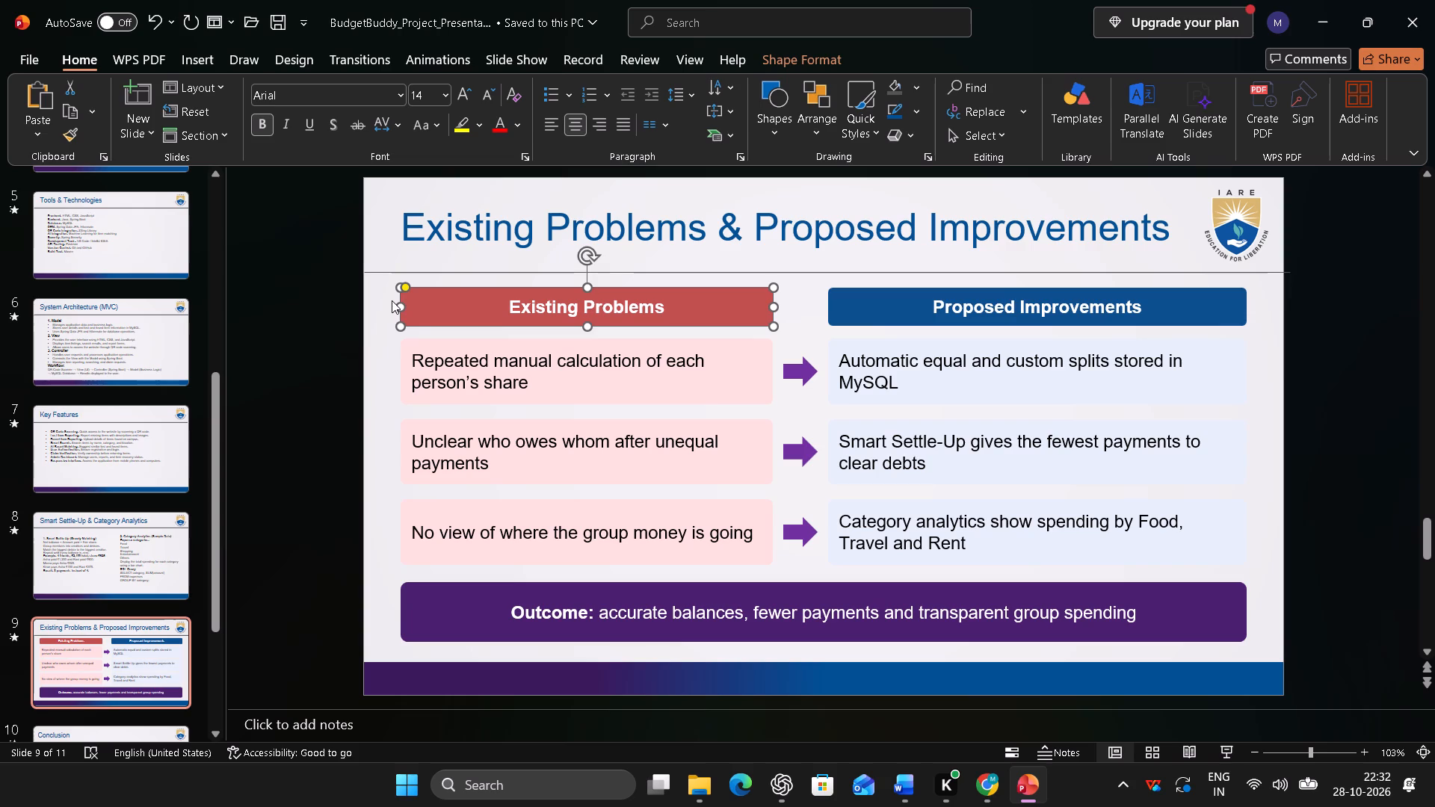
left_click_drag(371, 285, 1077, 629)
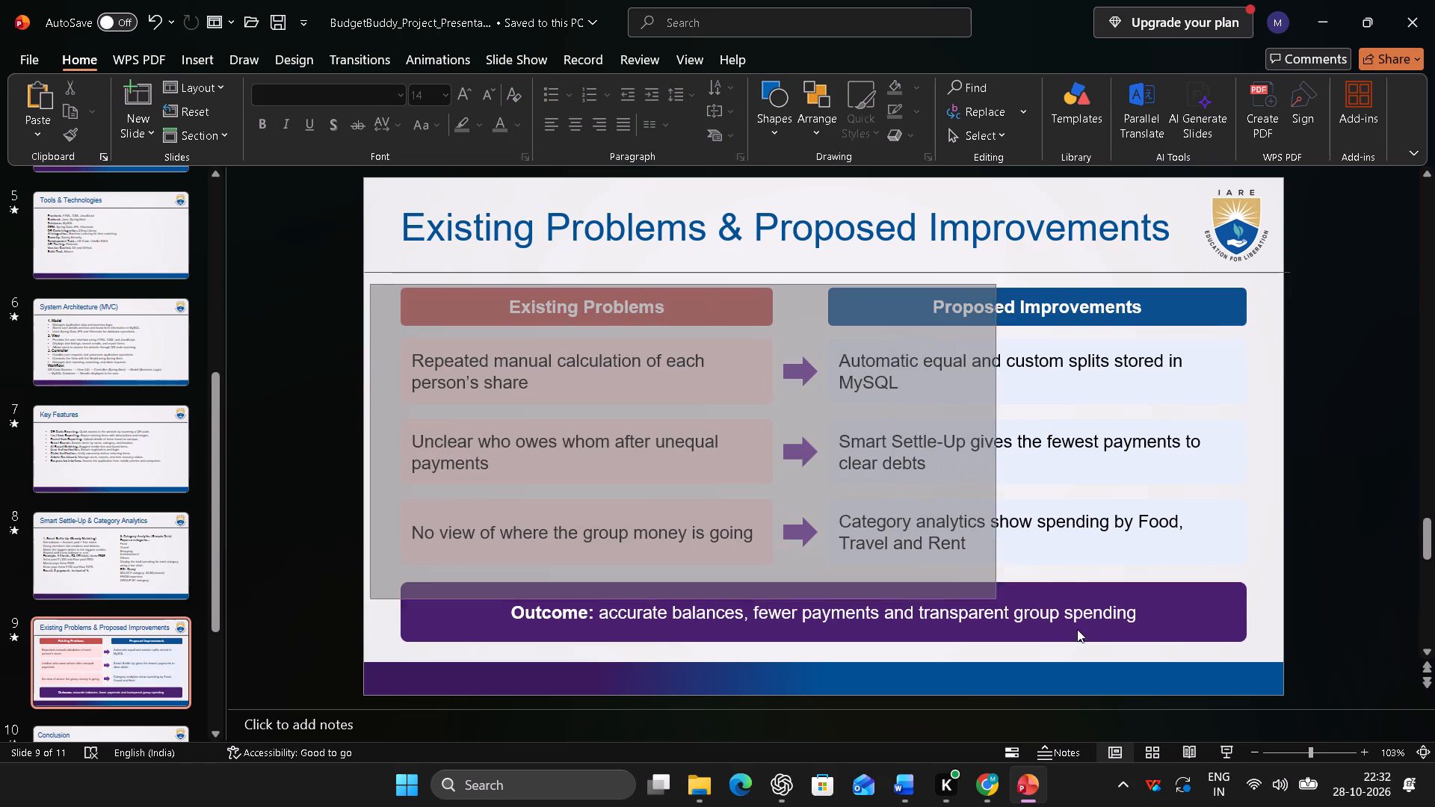
left_click_drag(1077, 629, 1287, 638)
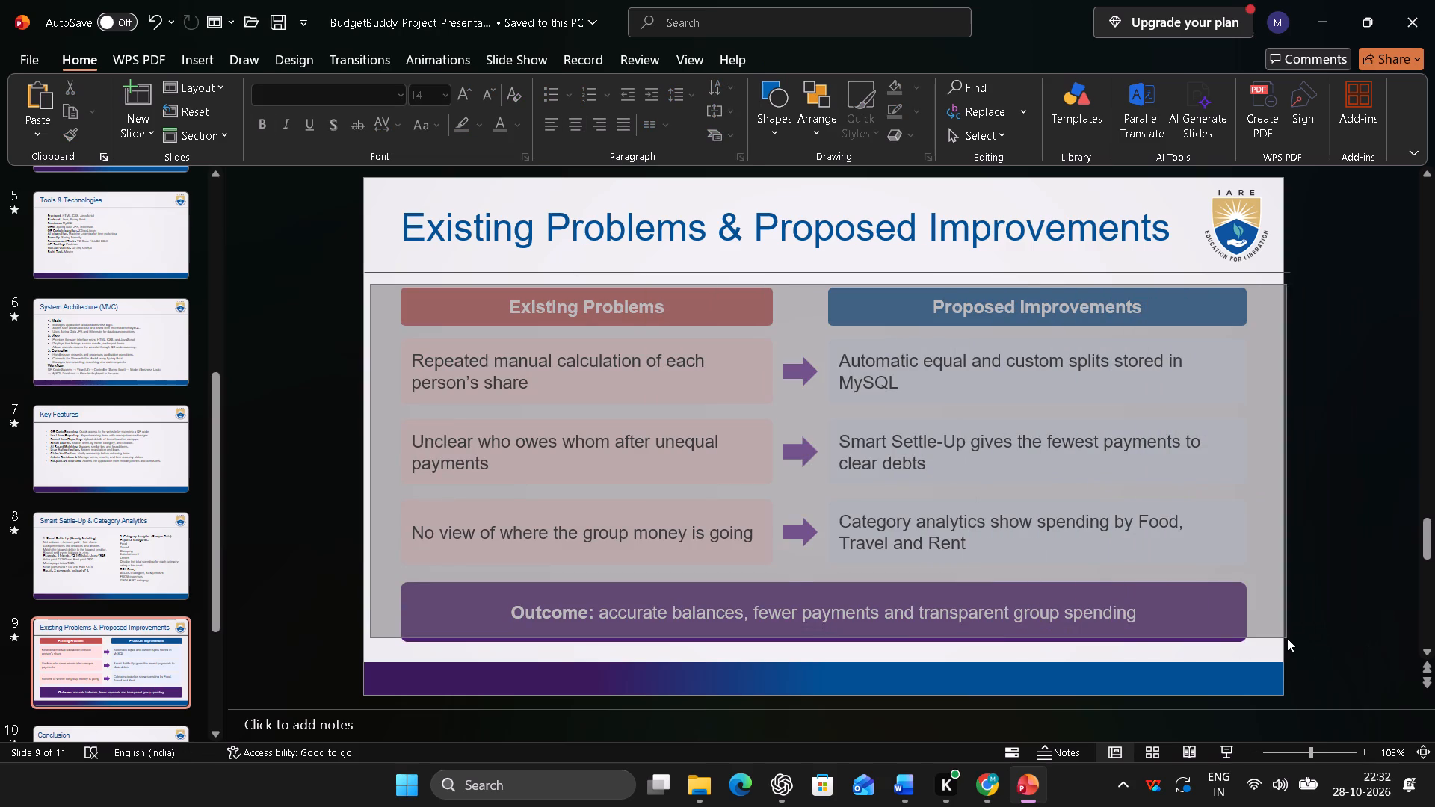
left_click_drag(1287, 638, 1286, 638)
key("Delete")
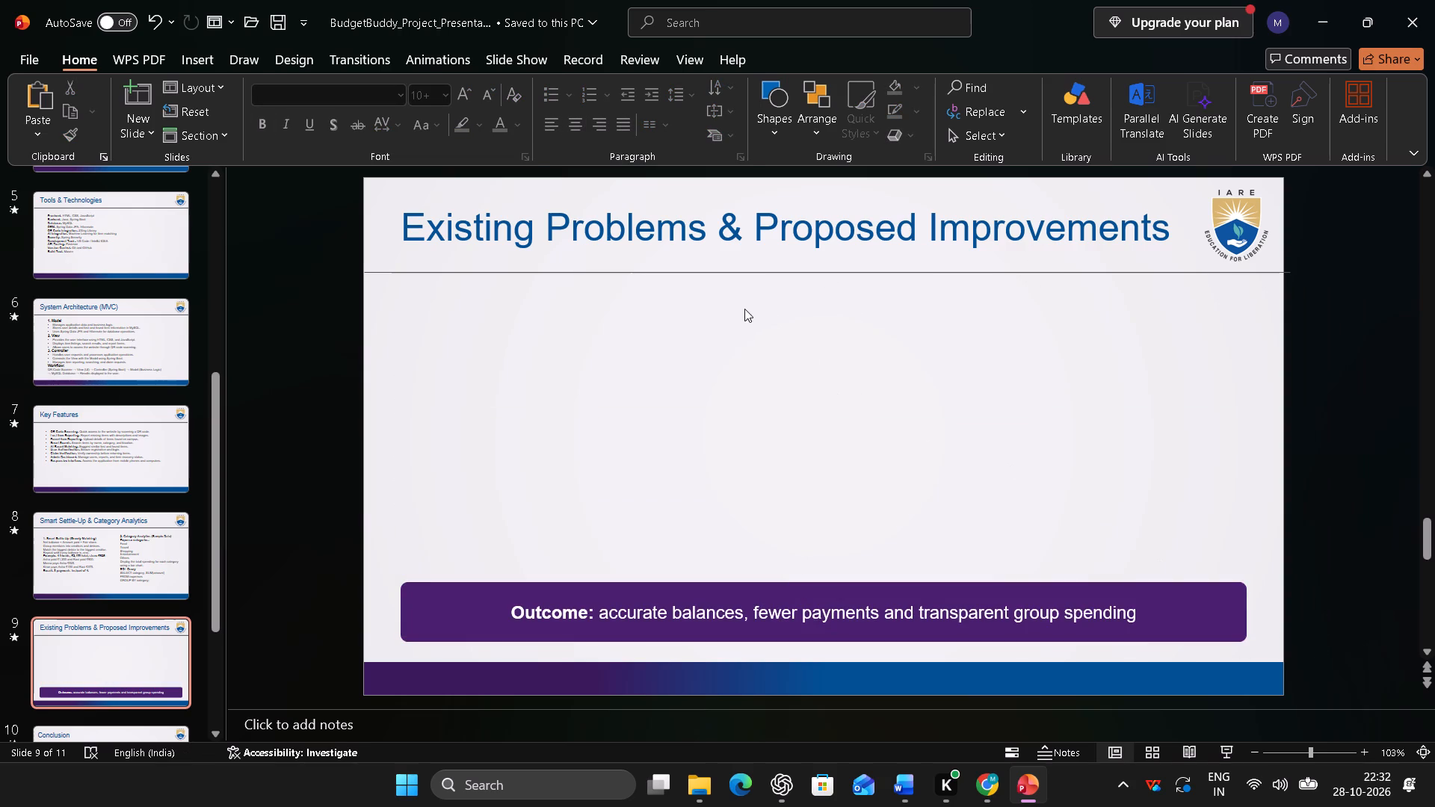
left_click(496, 602)
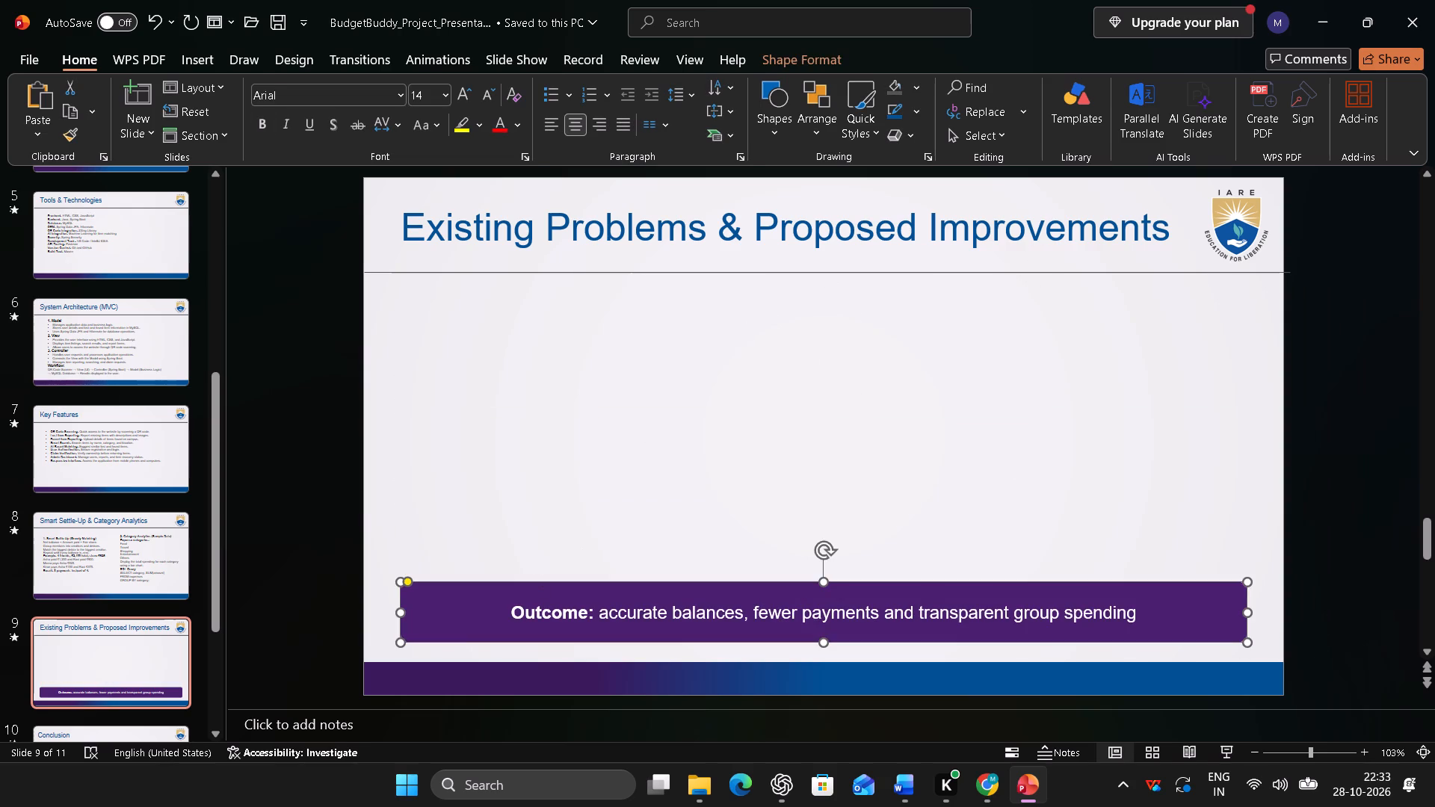
key("Delete")
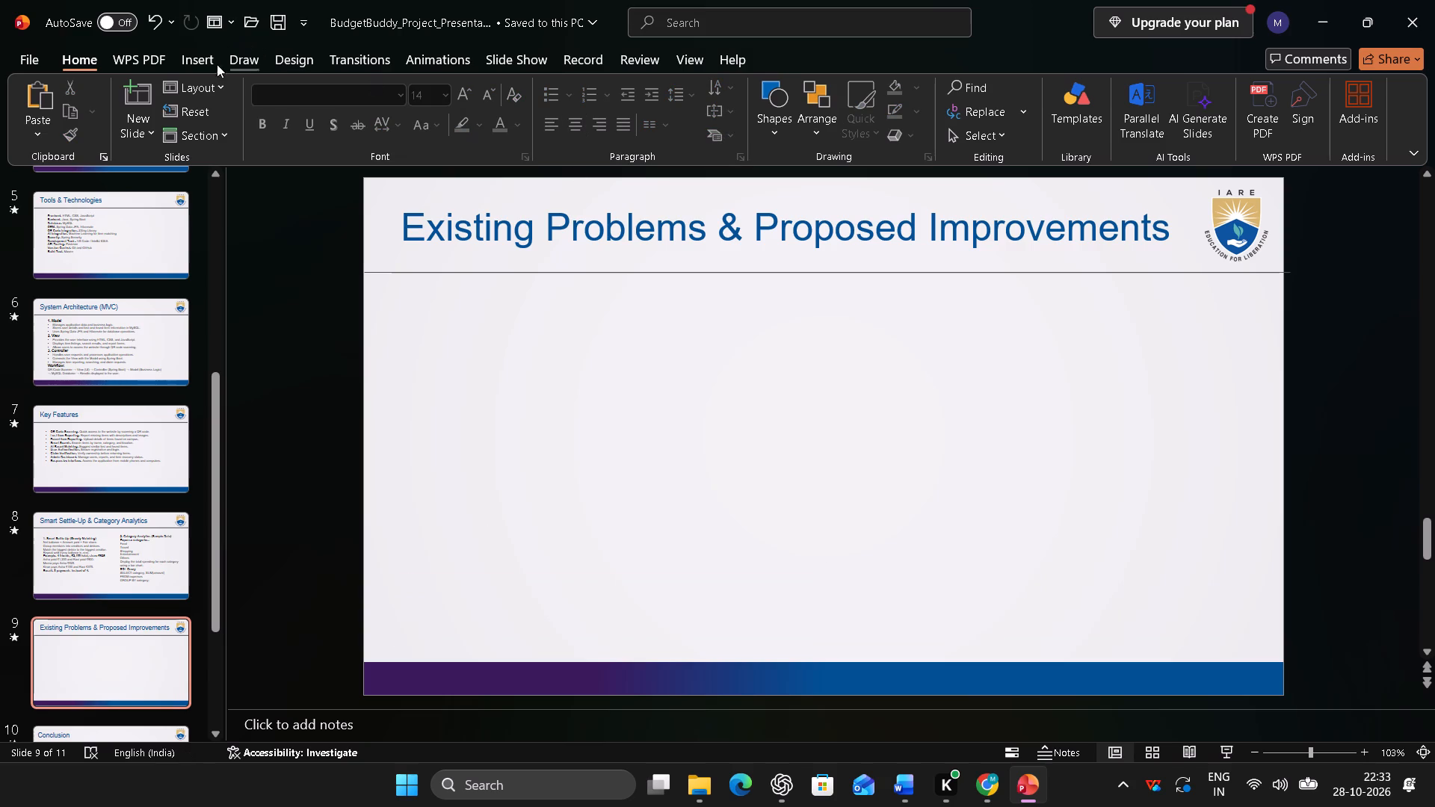
Insert a large text box in slide 9's empty body area and paste the copied ChatGPT text into it.
left_click(200, 63)
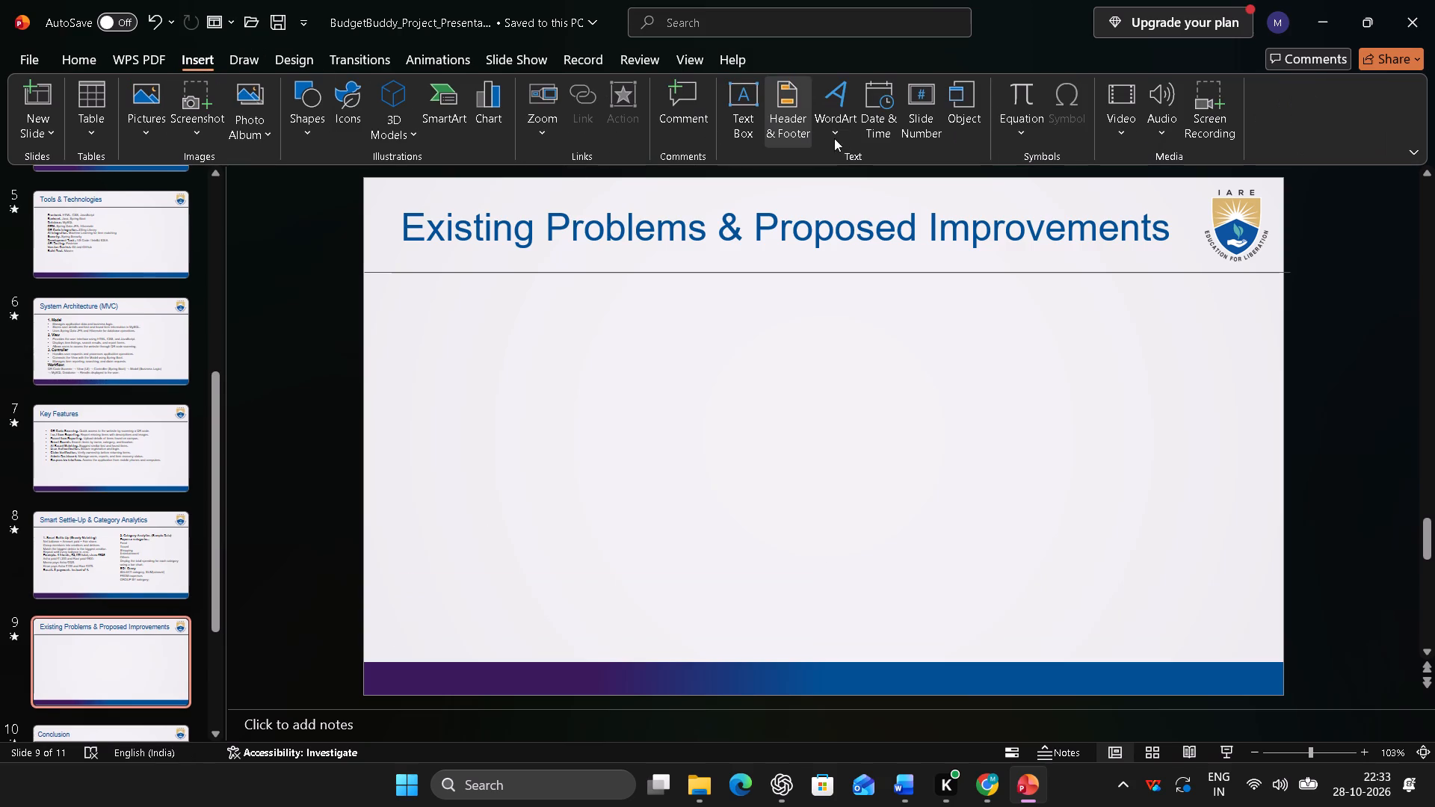
left_click(743, 129)
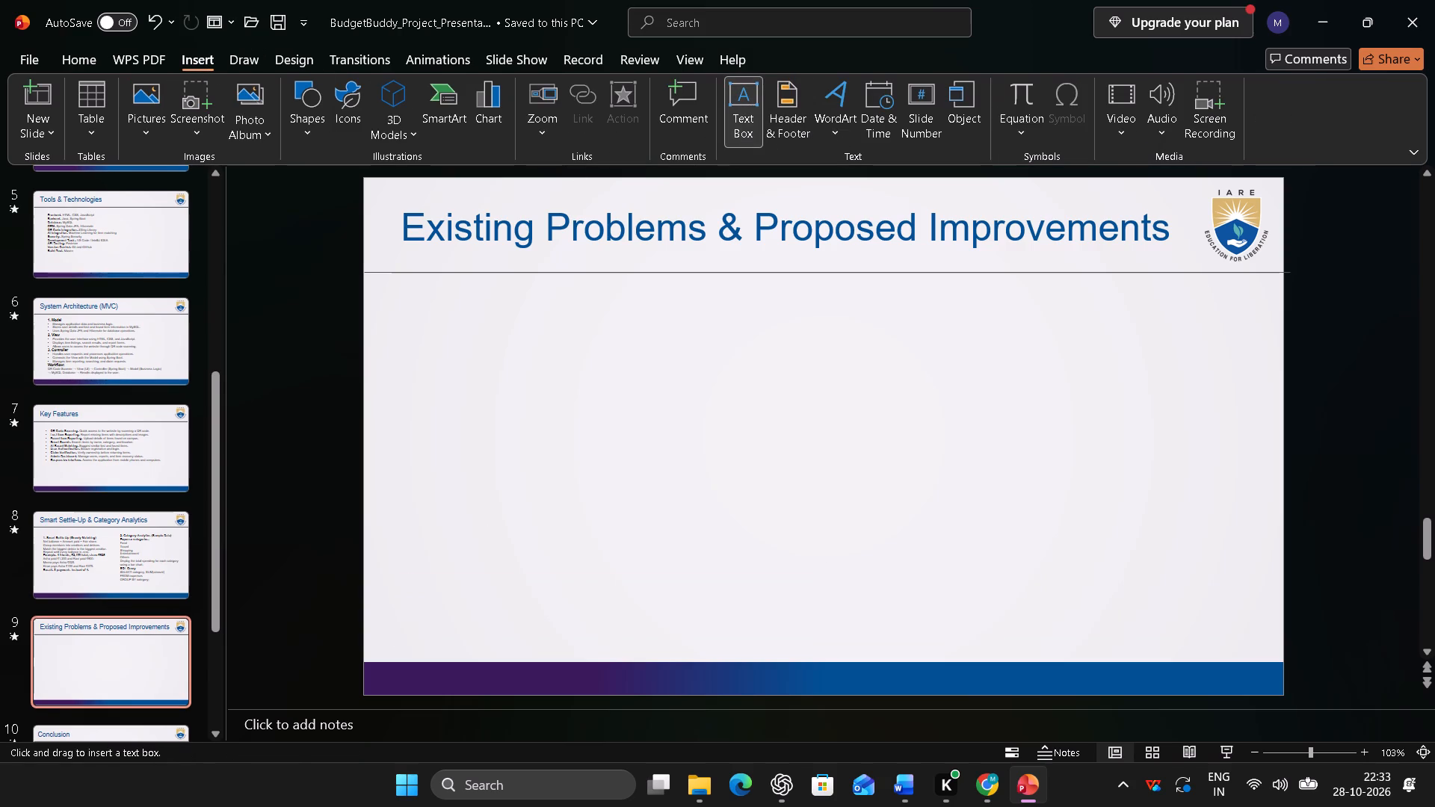
left_click_drag(414, 310, 1141, 646)
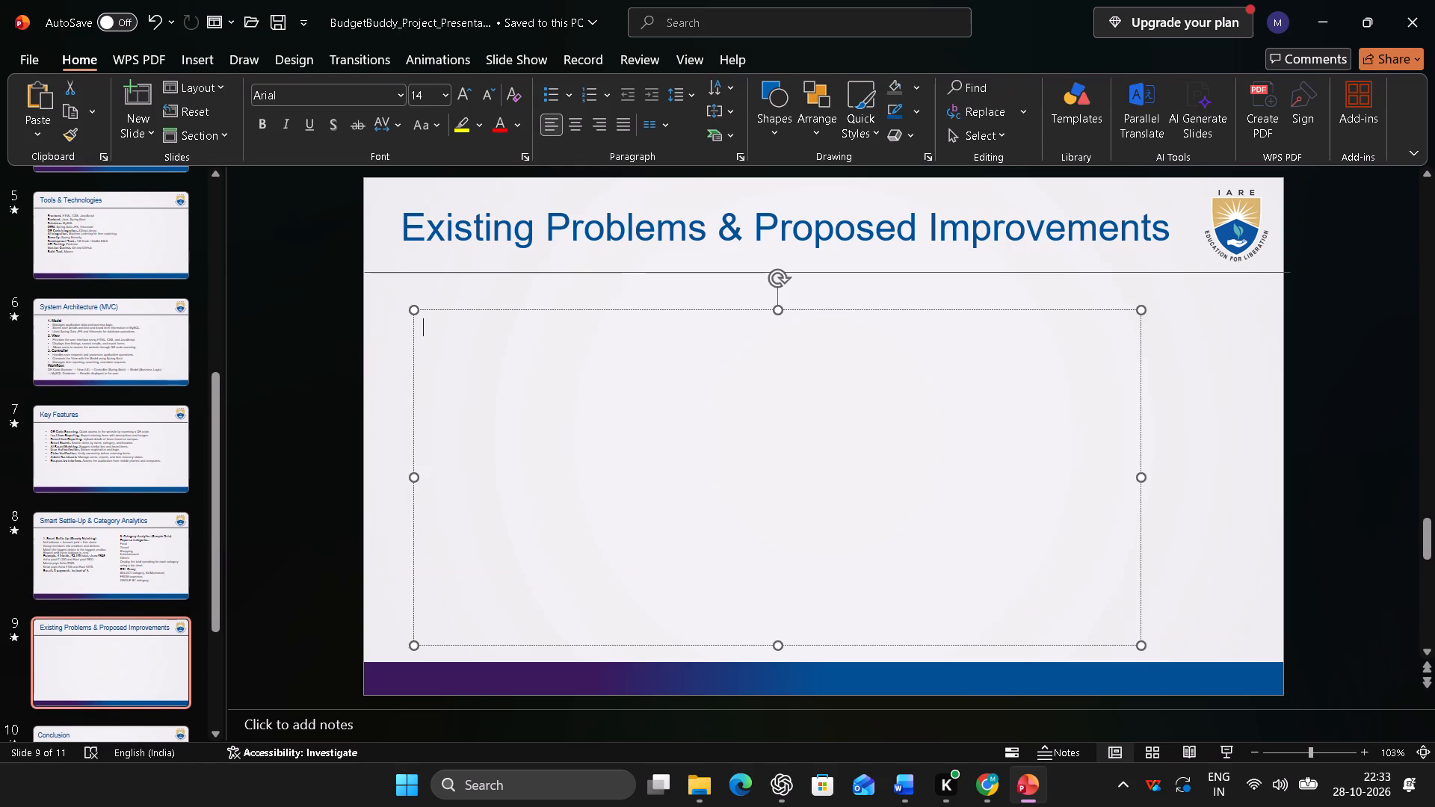
key("ctrl+v")
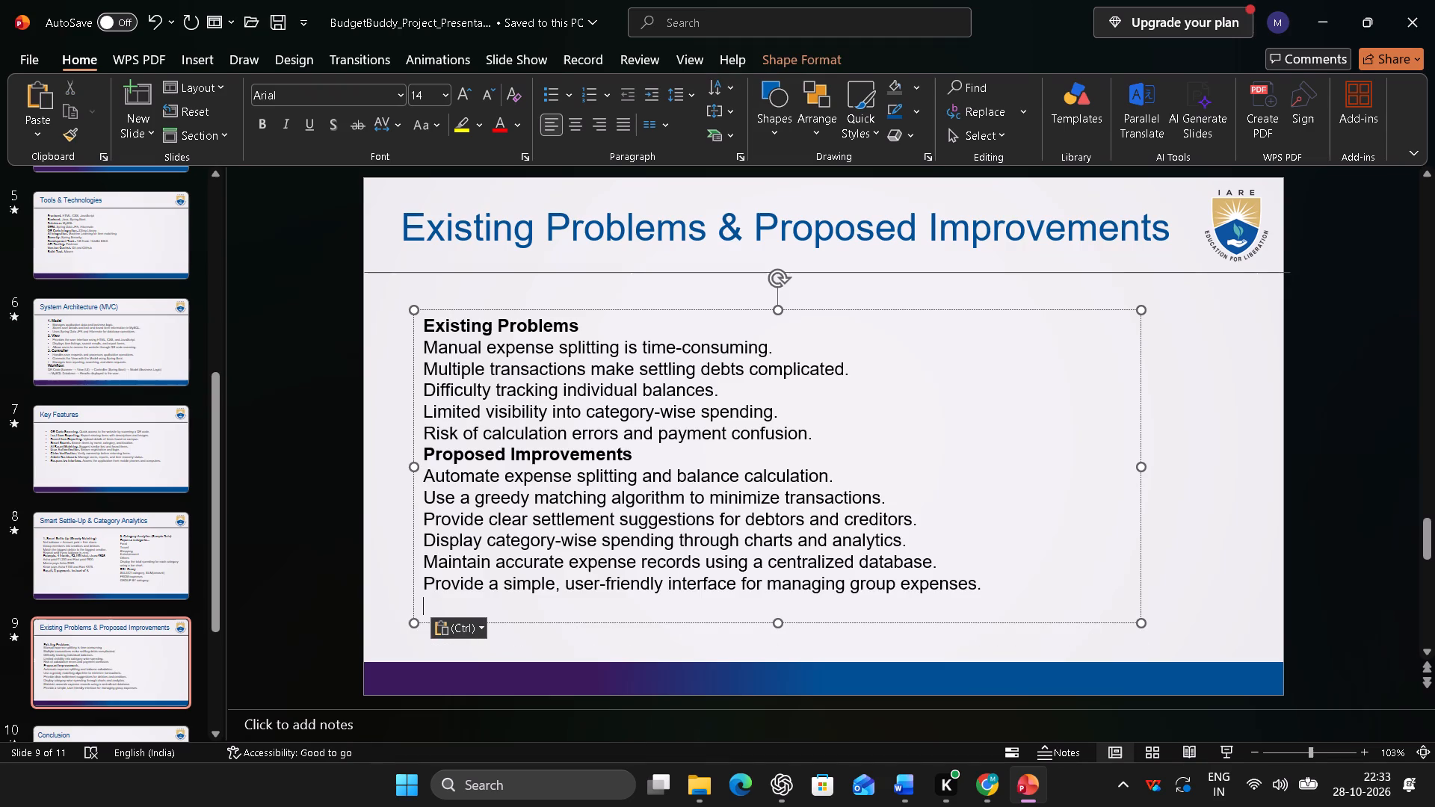
Set the font size of the "Existing Problems" and "Proposed Improvements" headings in the text box to 16.
left_click(422, 322)
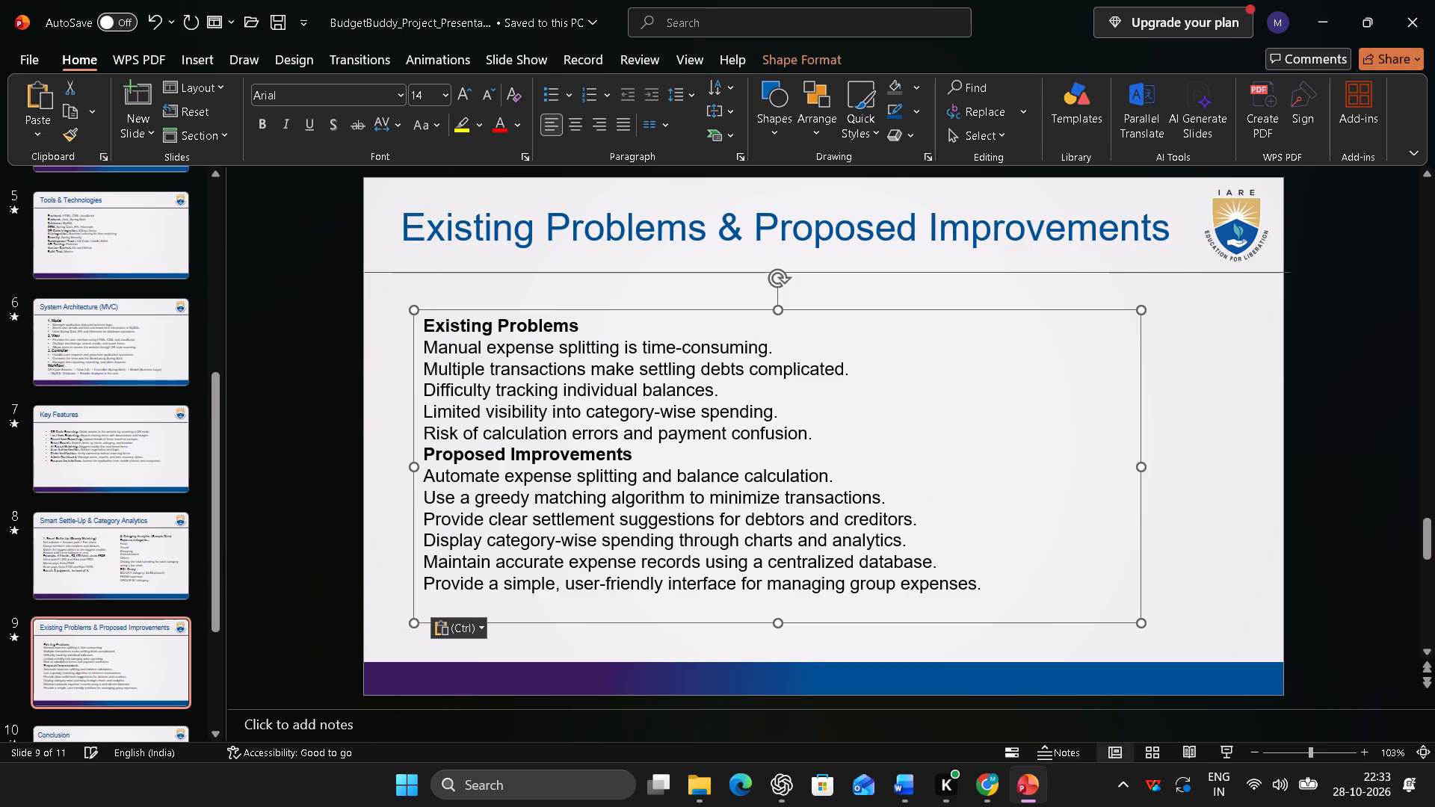
left_click_drag(425, 324, 586, 325)
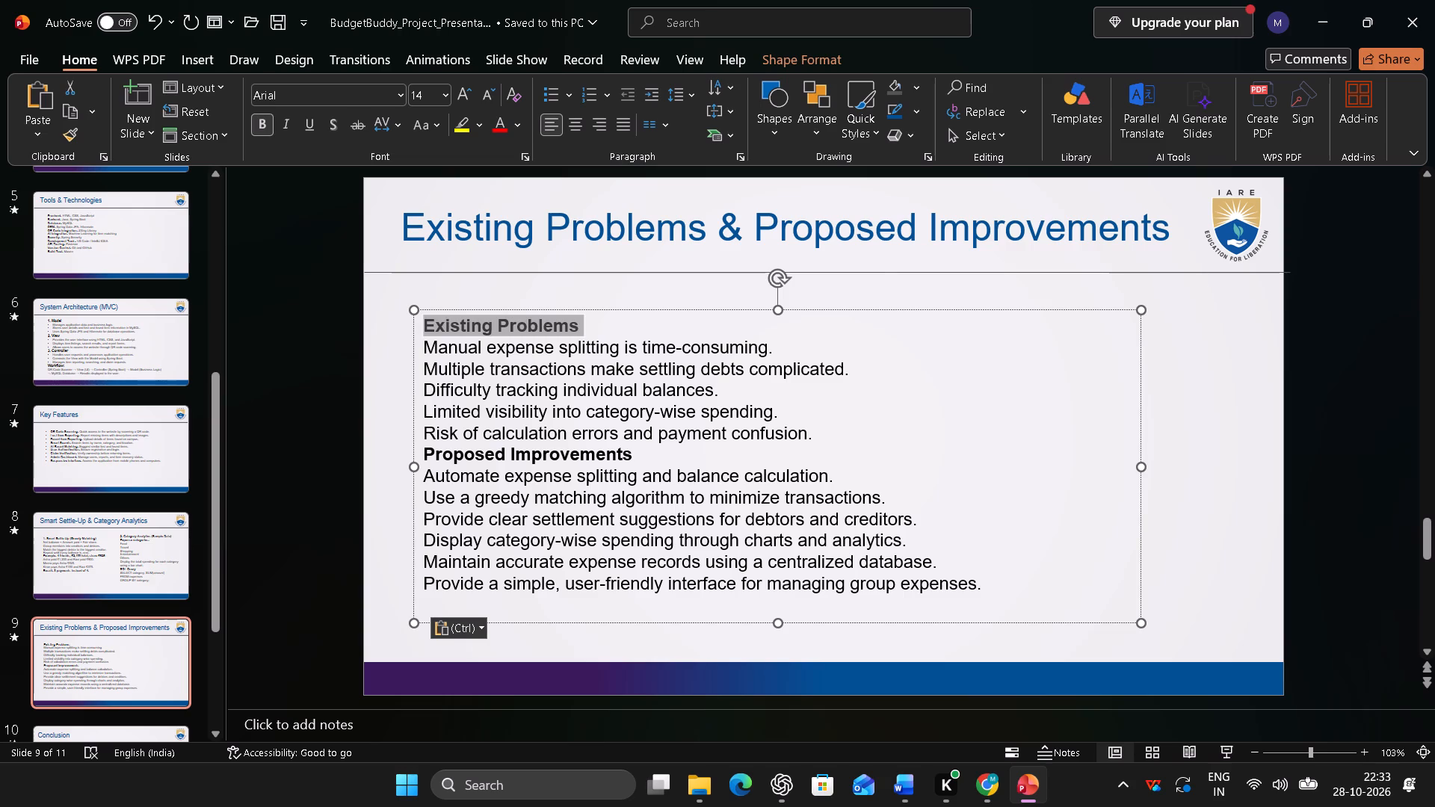
left_click_drag(586, 325, 591, 325)
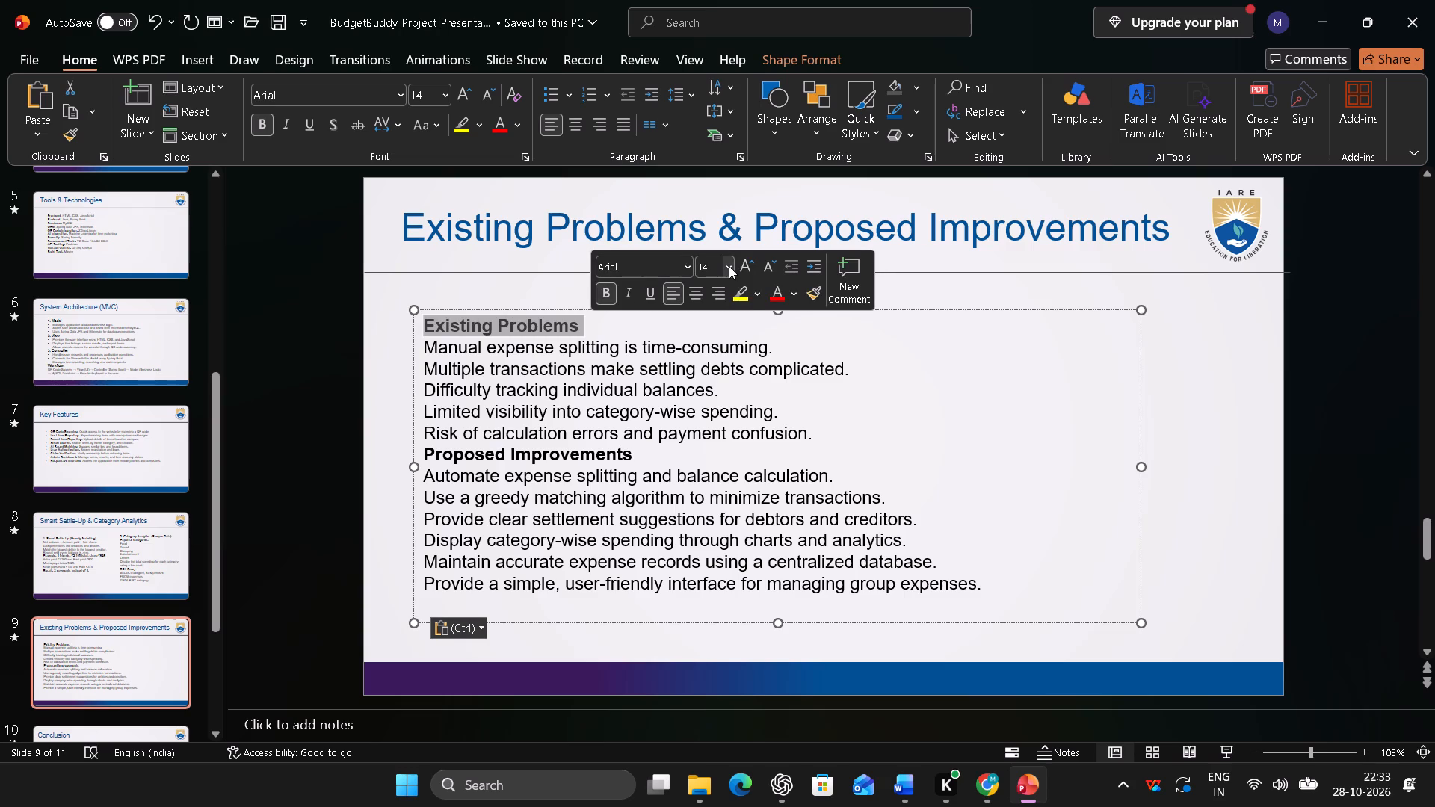
left_click(729, 266)
left_click(704, 451)
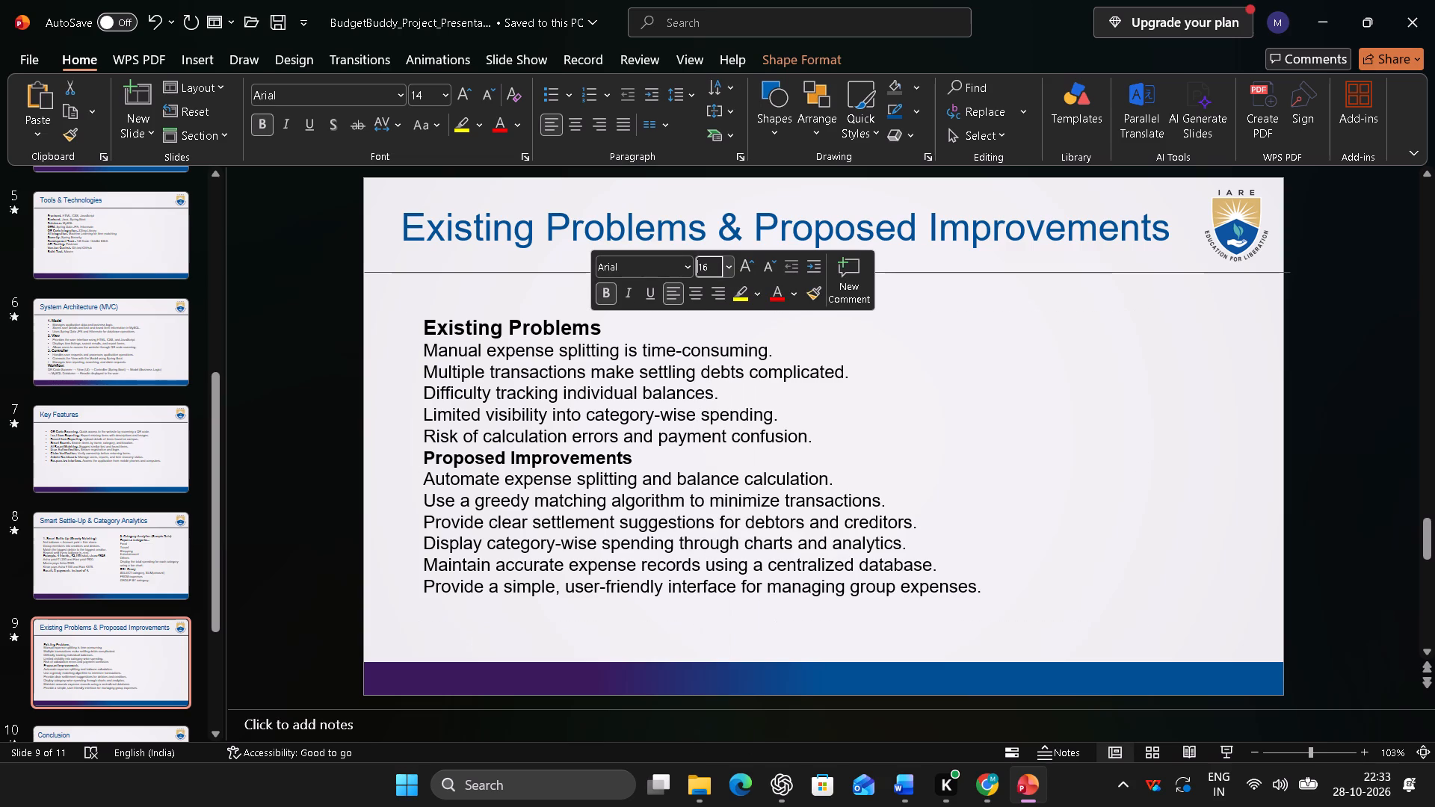
left_click_drag(425, 454, 639, 451)
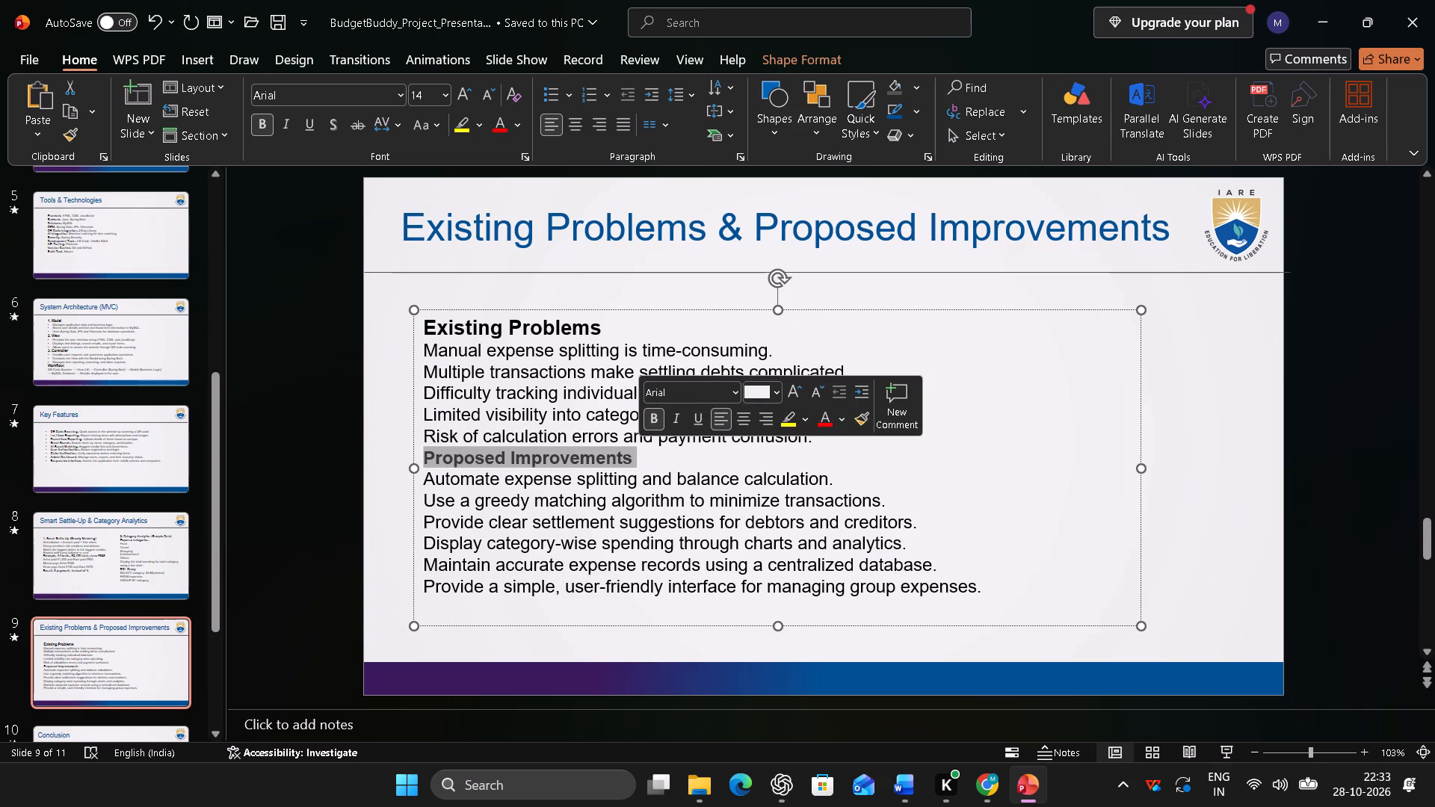
left_click(780, 392)
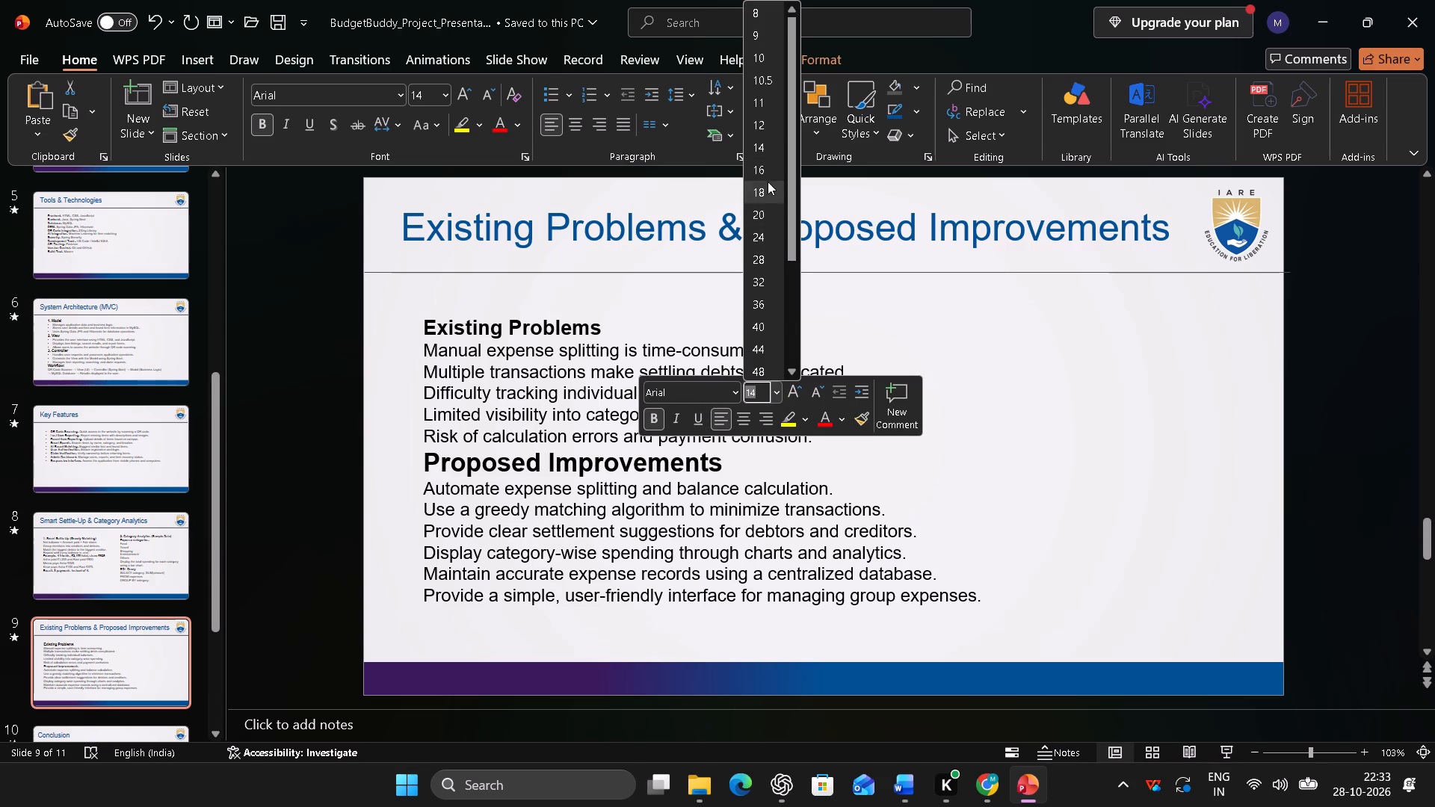
left_click(765, 175)
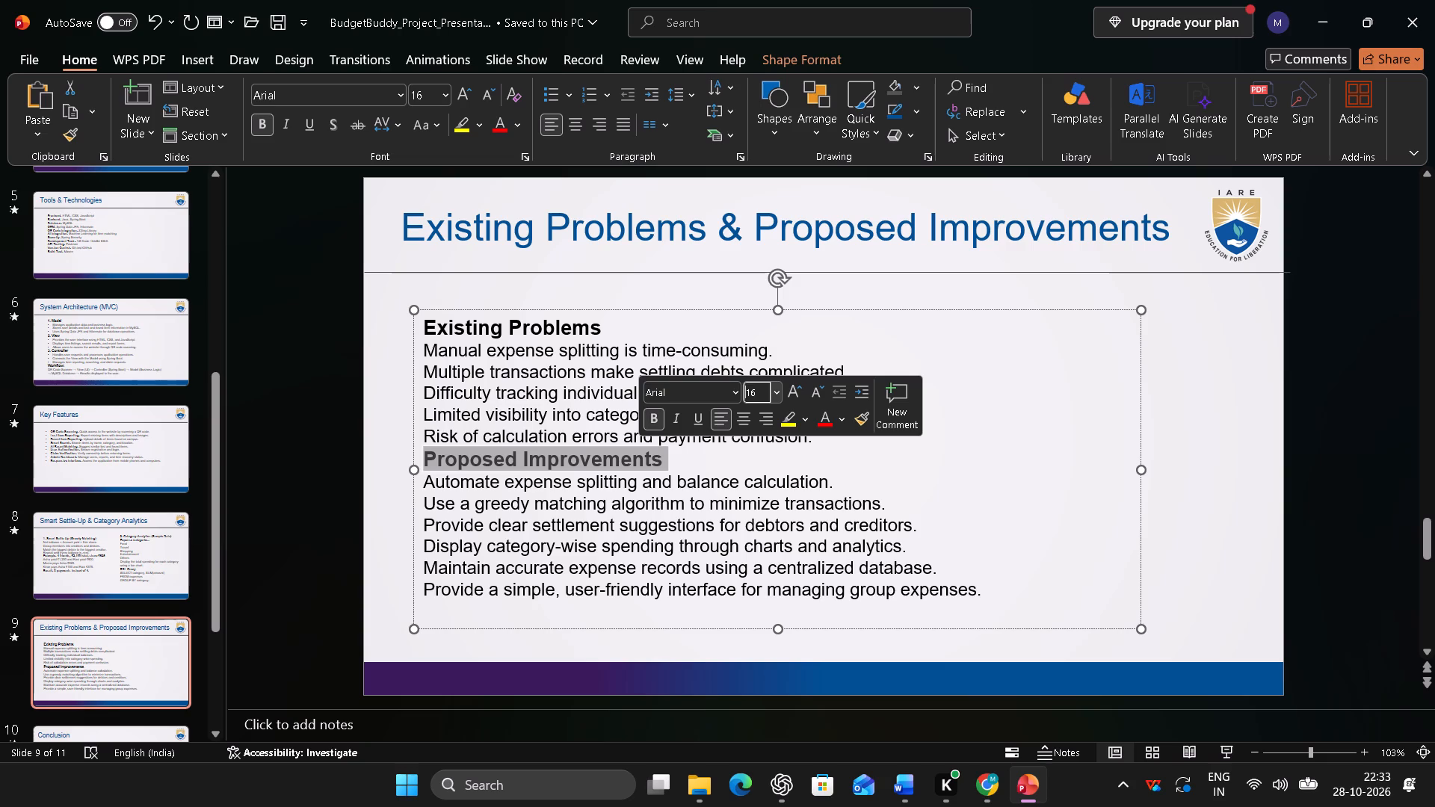
Format the five lines under Existing Problems and the six lines under Proposed Improvements as bulleted lists.
left_click_drag(423, 350, 786, 432)
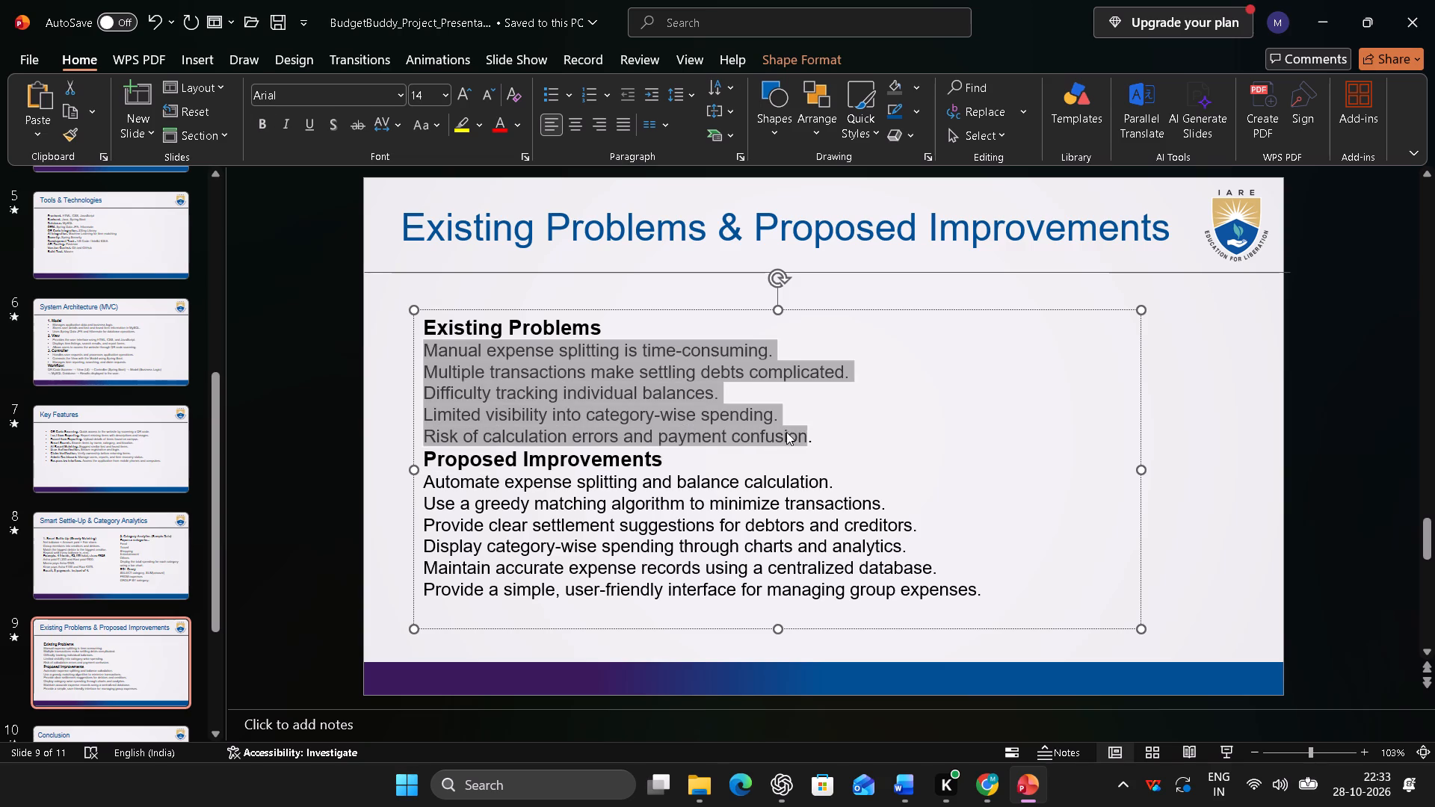
left_click_drag(786, 432, 815, 436)
left_click(552, 98)
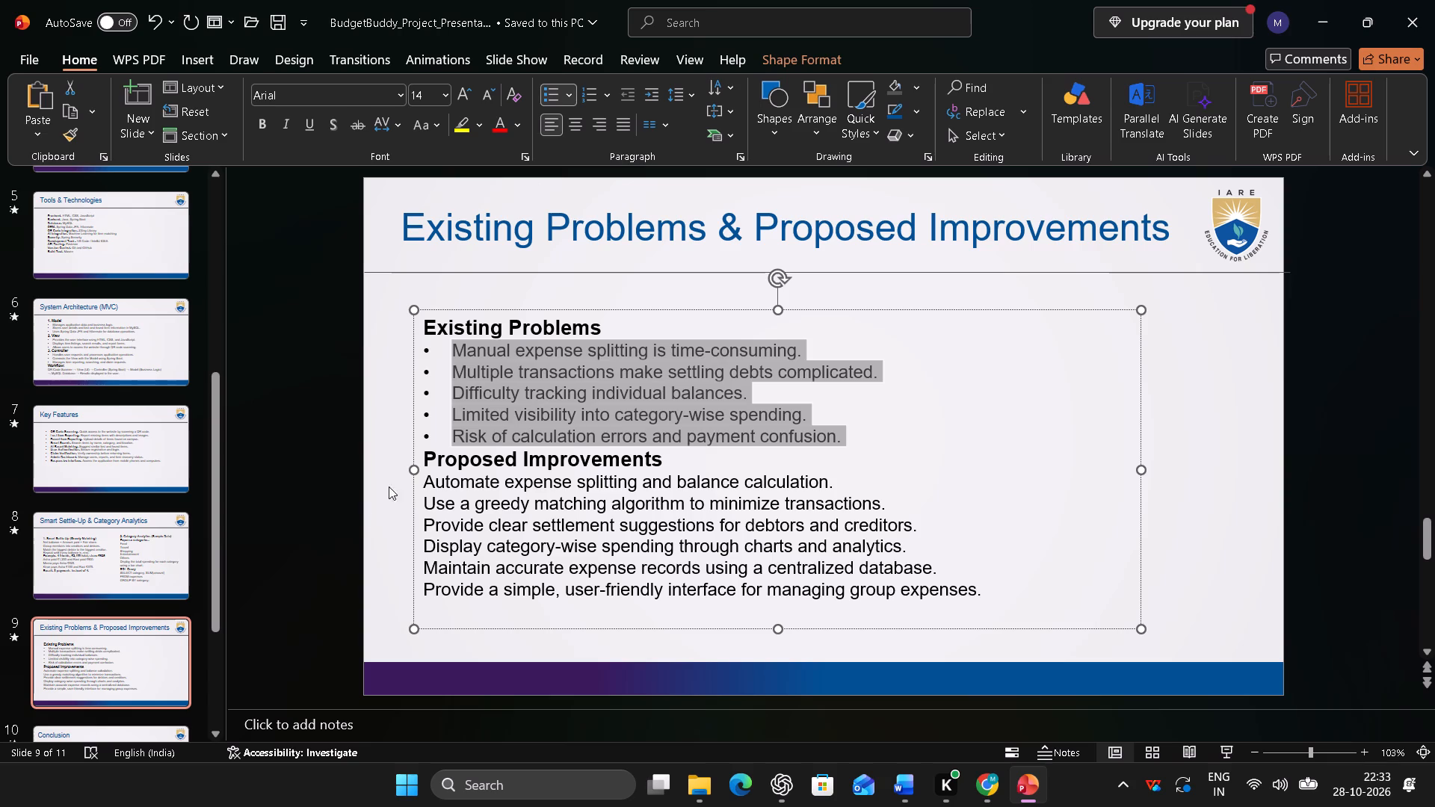
left_click_drag(425, 474, 897, 607)
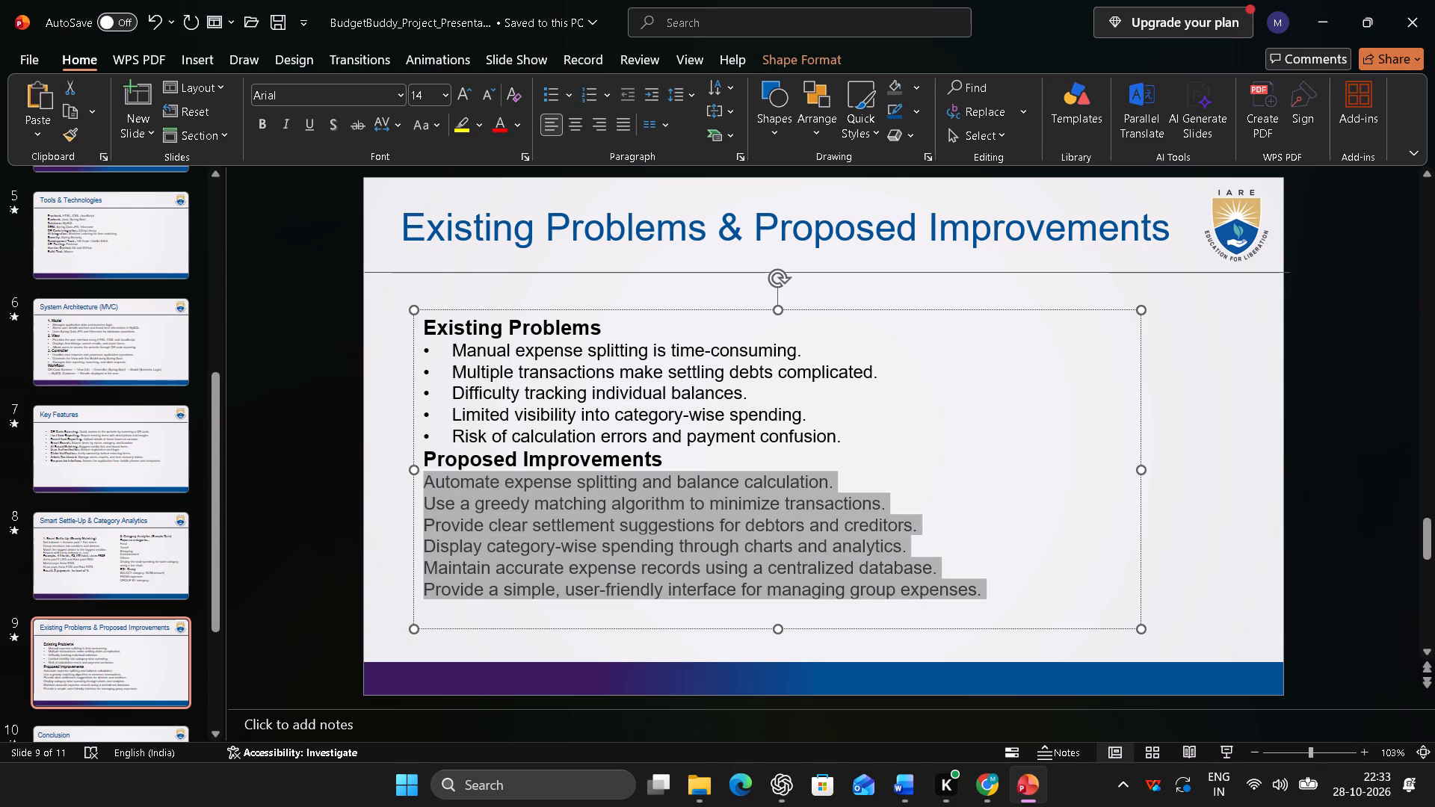
left_click_drag(897, 607, 982, 594)
left_click(556, 97)
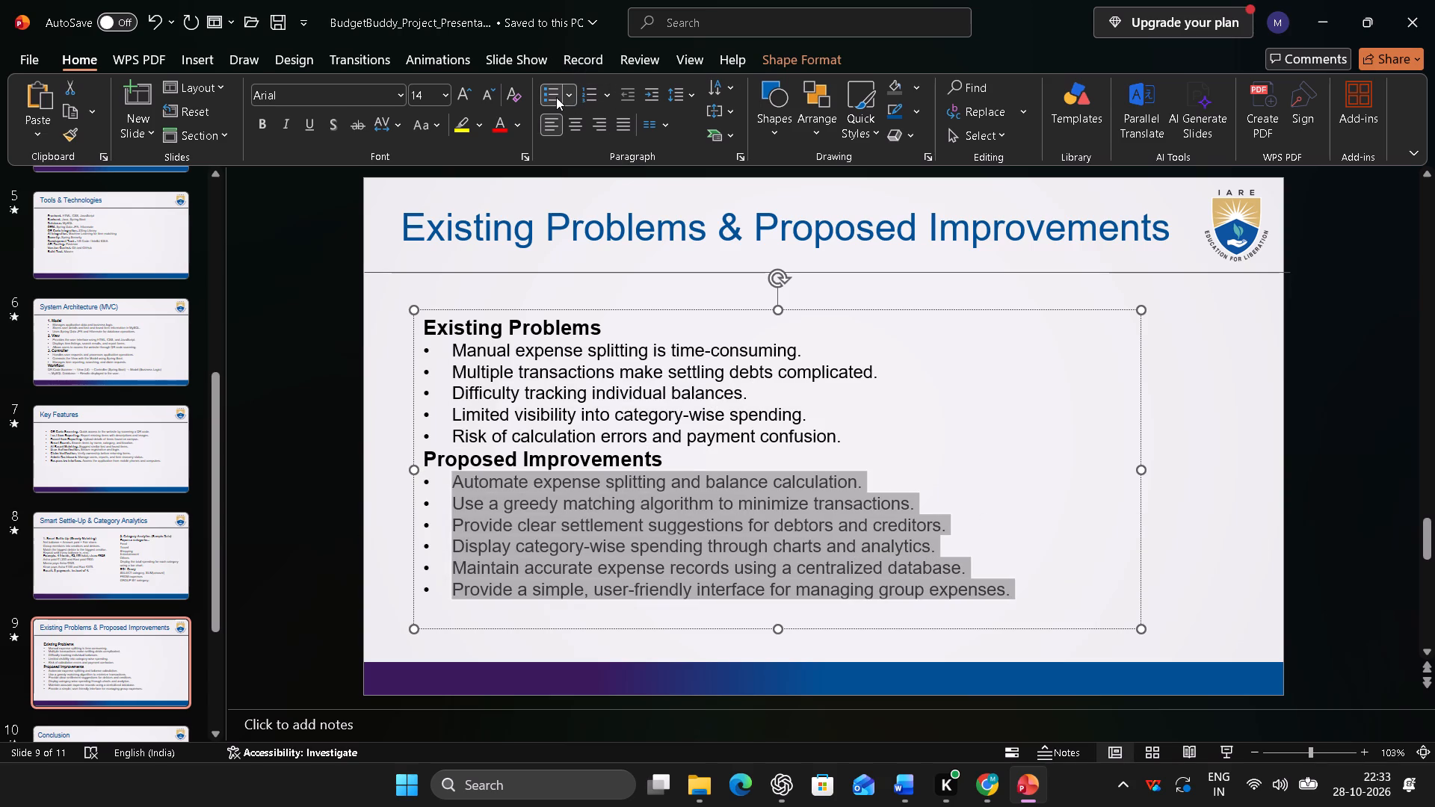
left_click(1304, 476)
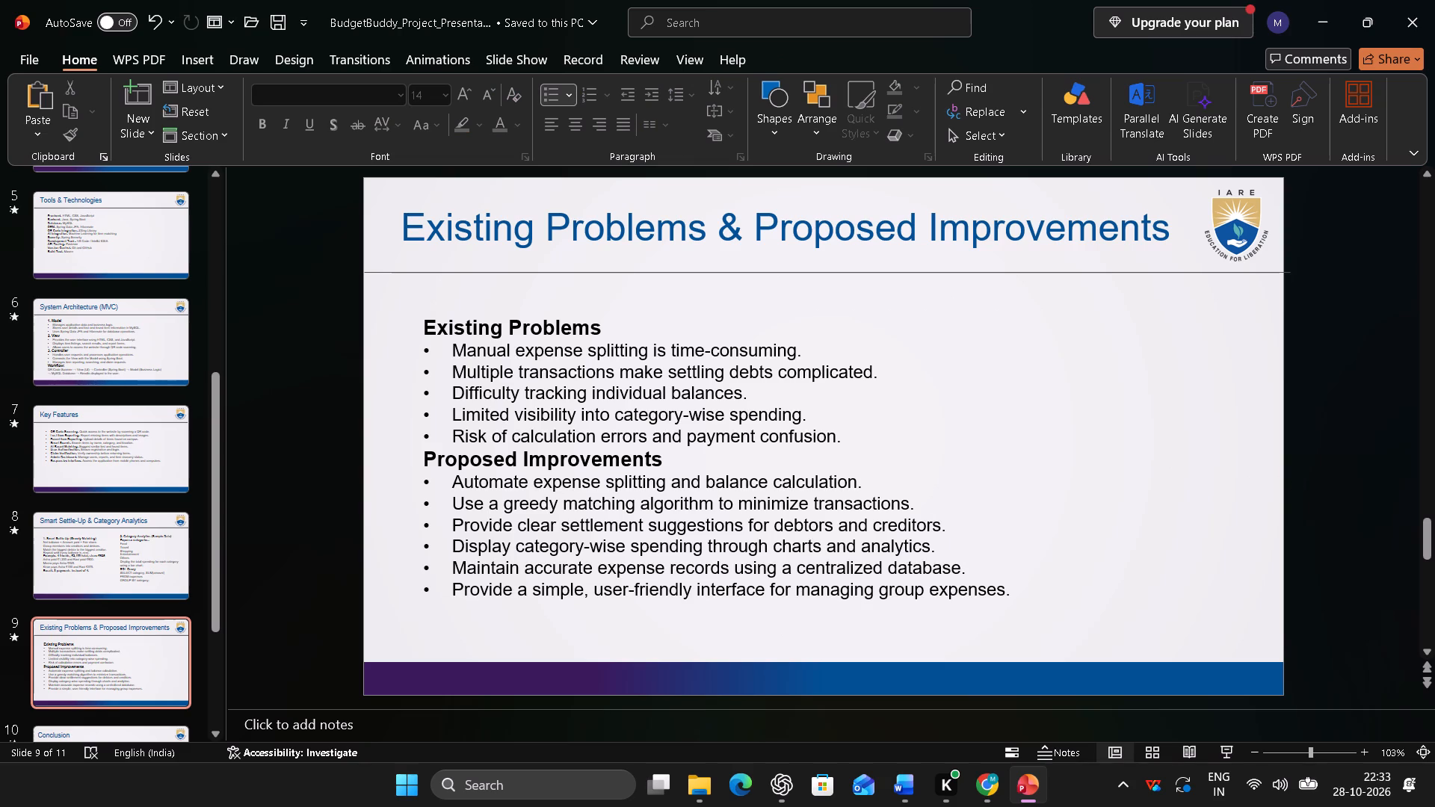
scroll(152, 673, "down", 1)
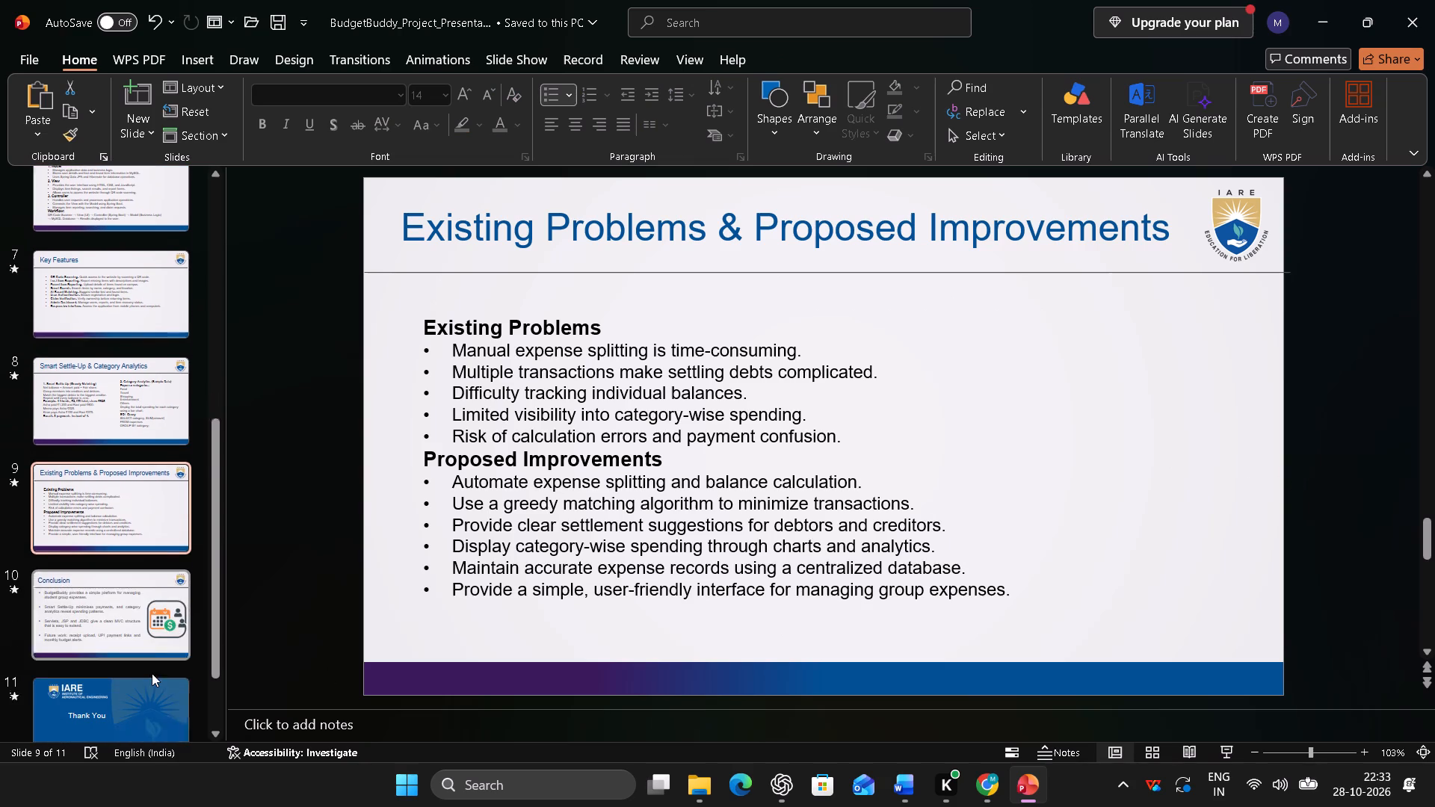
scroll(152, 673, "down", 2)
left_click(103, 586)
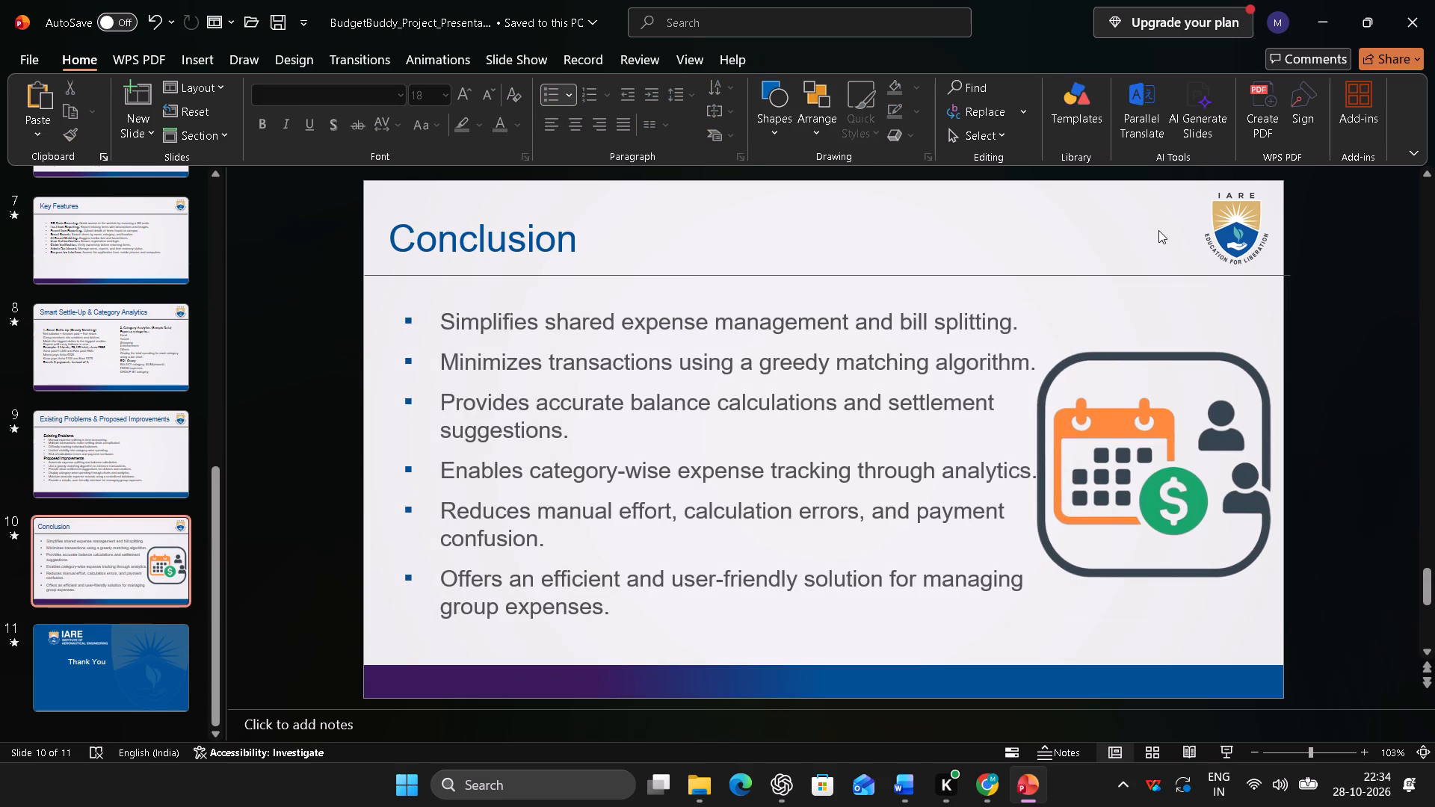
Save the changes to the BudgetBuddy presentation and create a WPS PDF from it.
scroll(122, 418, "up", 10)
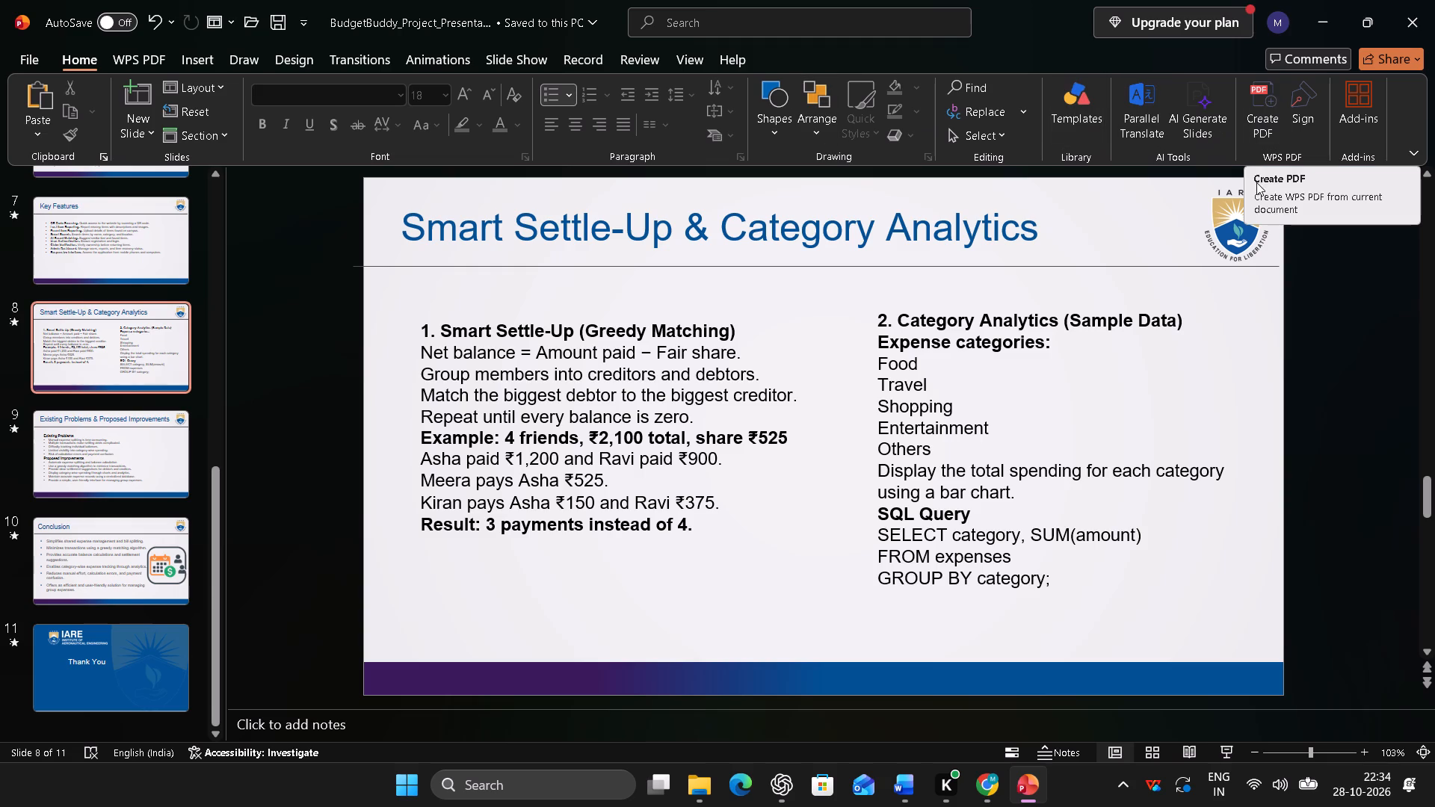
left_click(1253, 86)
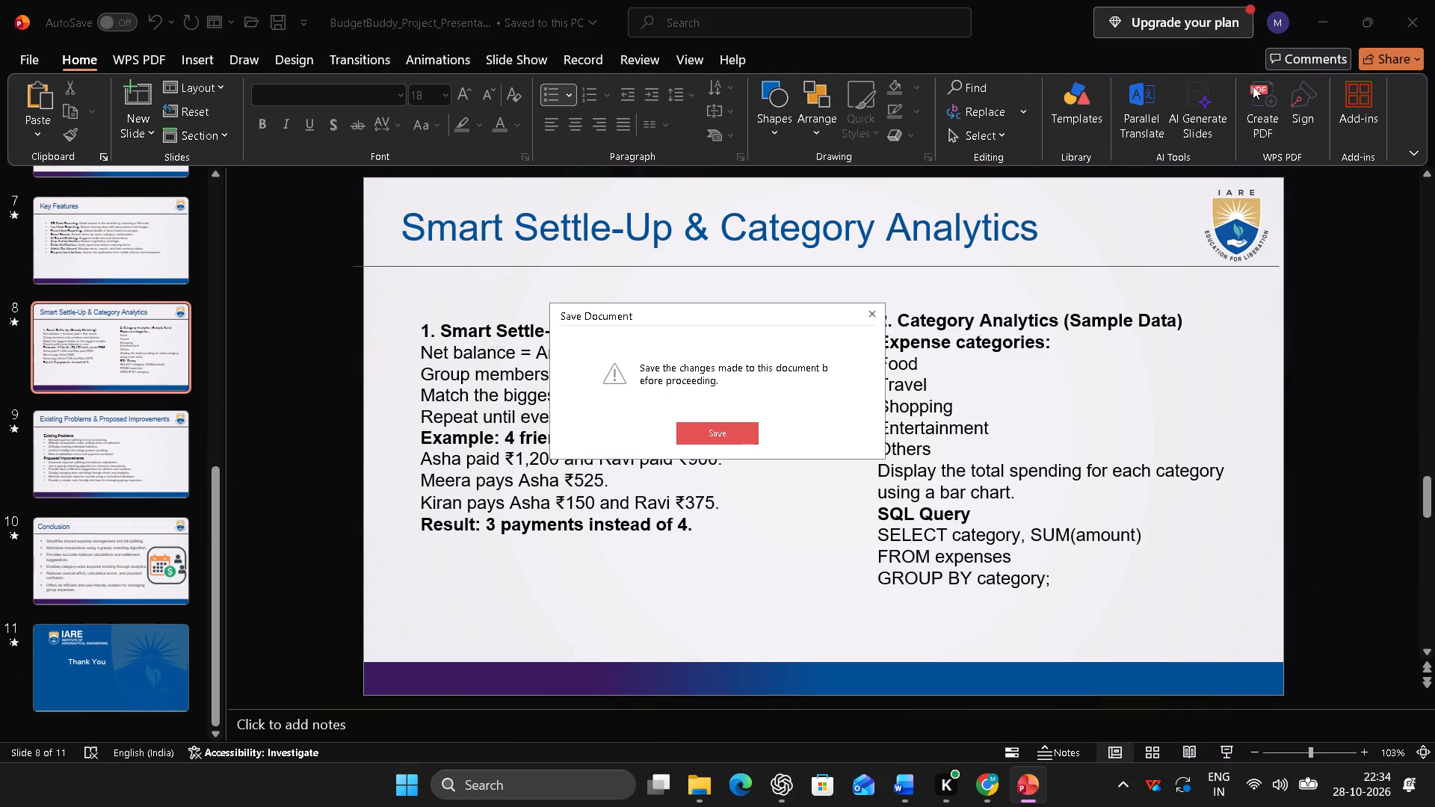
left_click(735, 439)
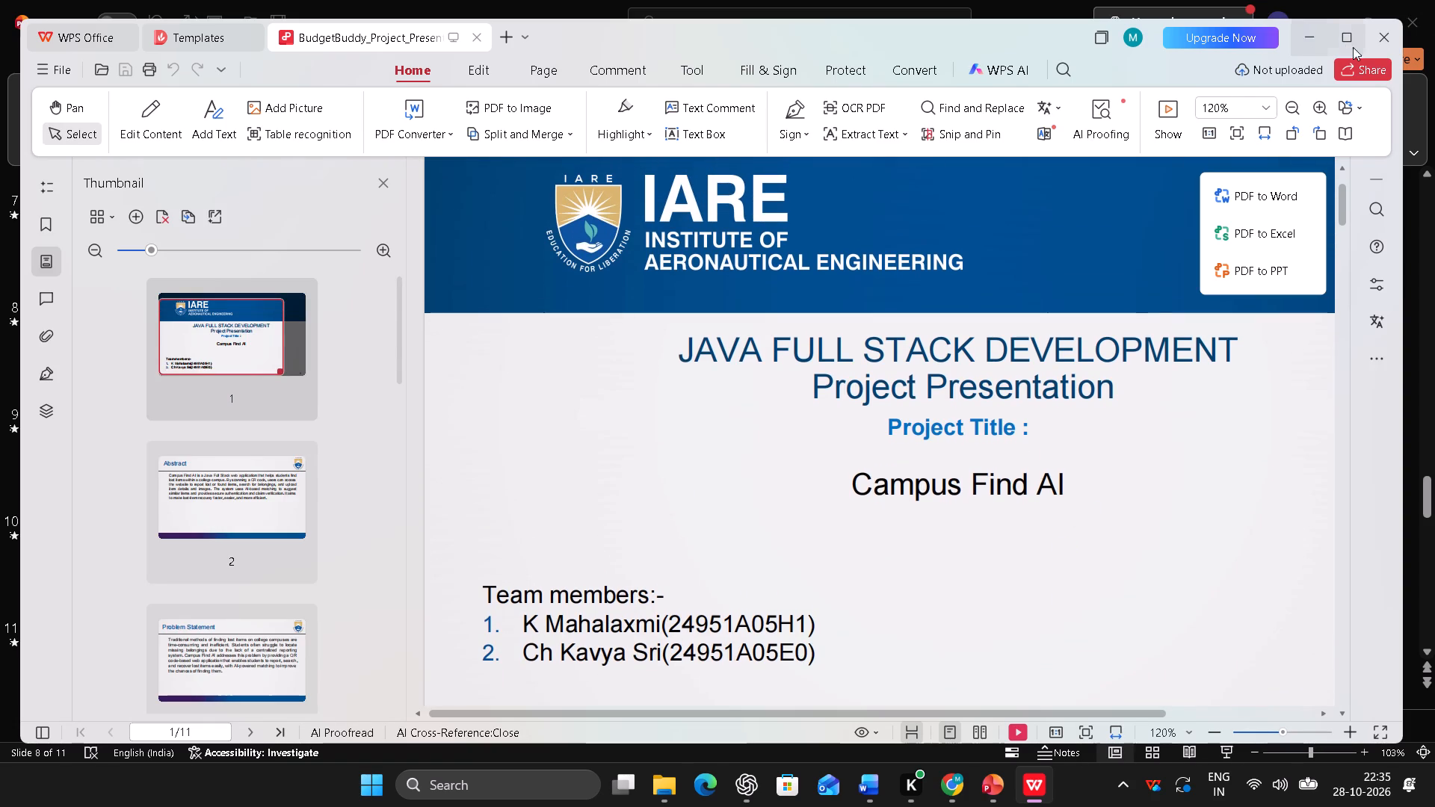
Close the WPS Office PDF window, the PowerPoint presentation and ChatGPT to return to the Telegram Desktop folder.
left_click(1399, 25)
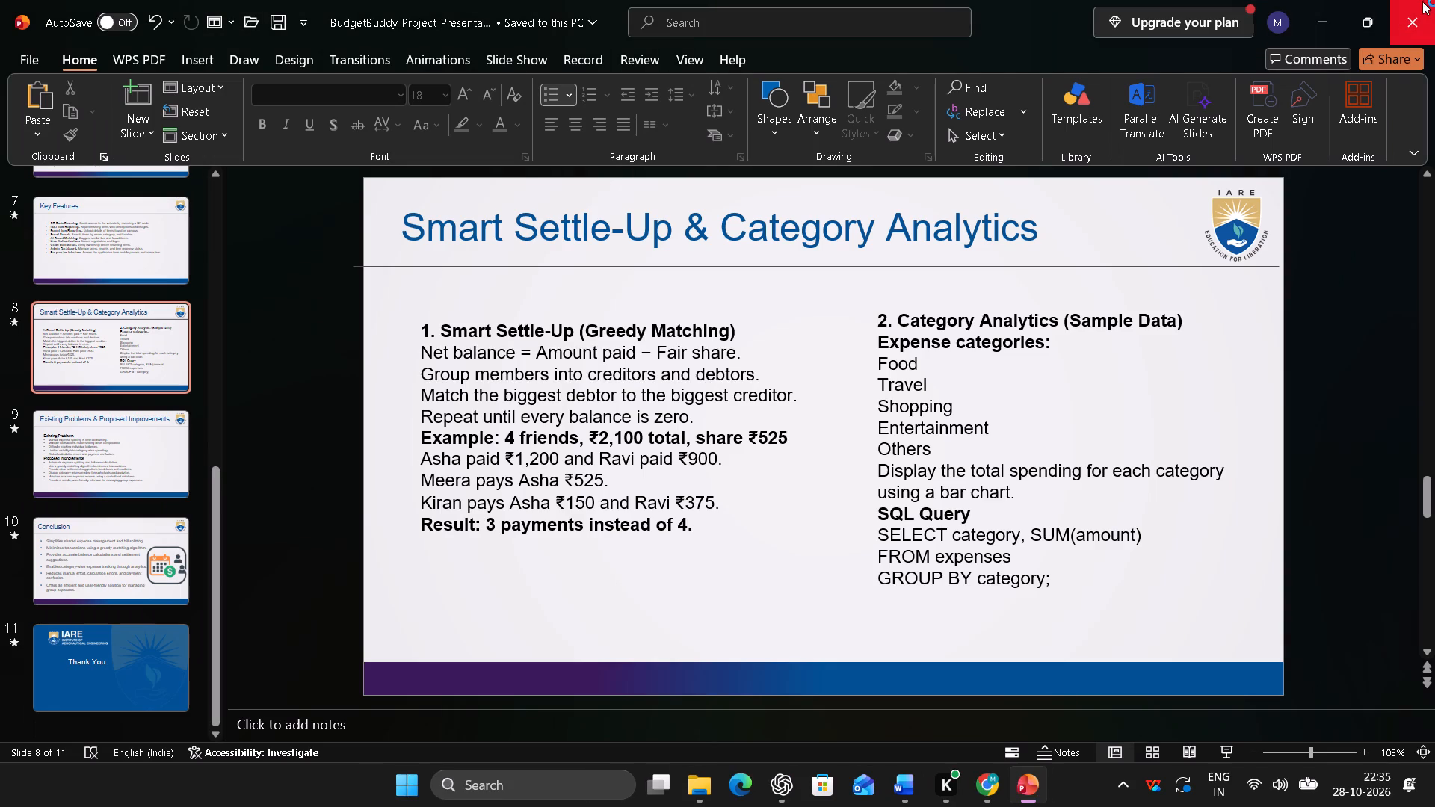
left_click(1422, 1)
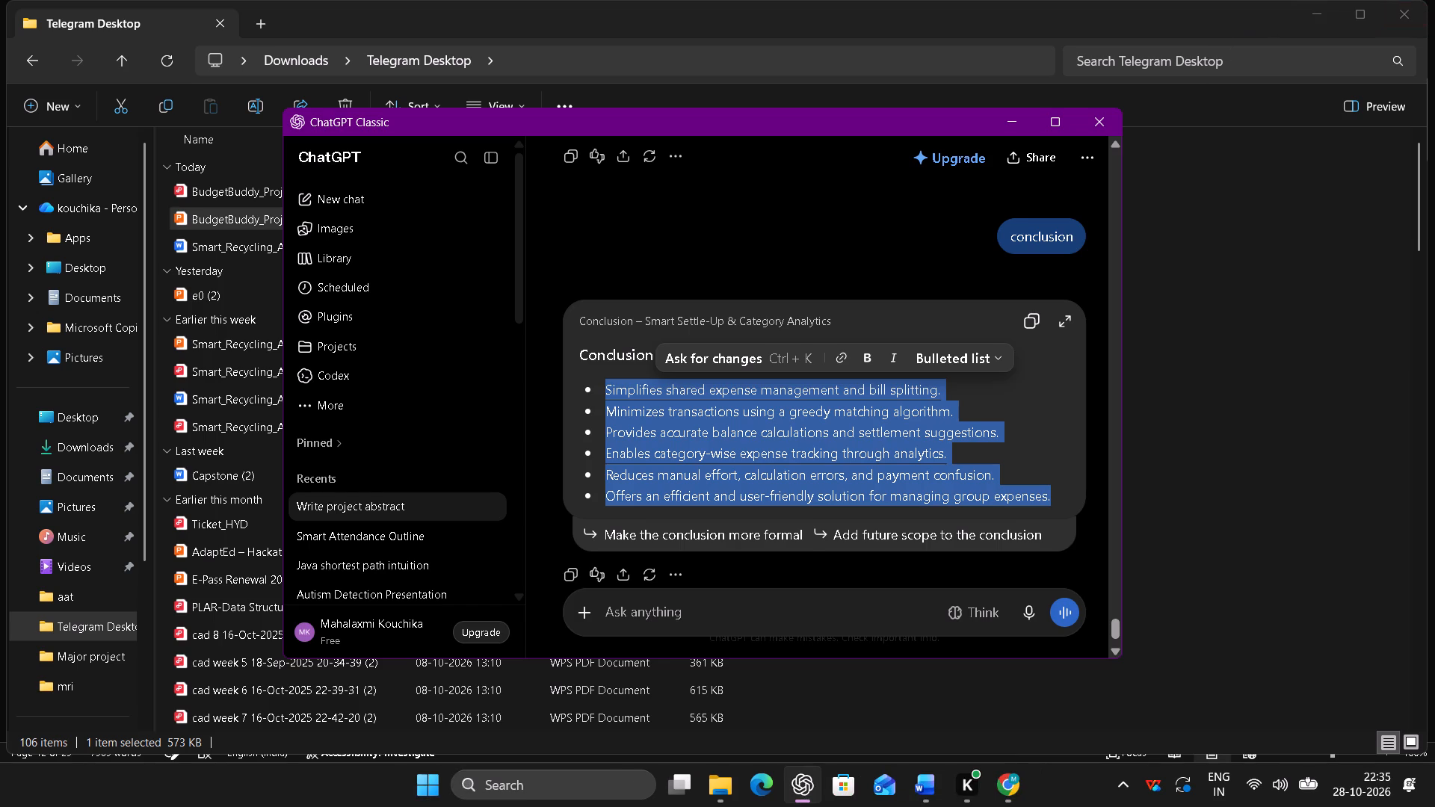
left_click(1105, 112)
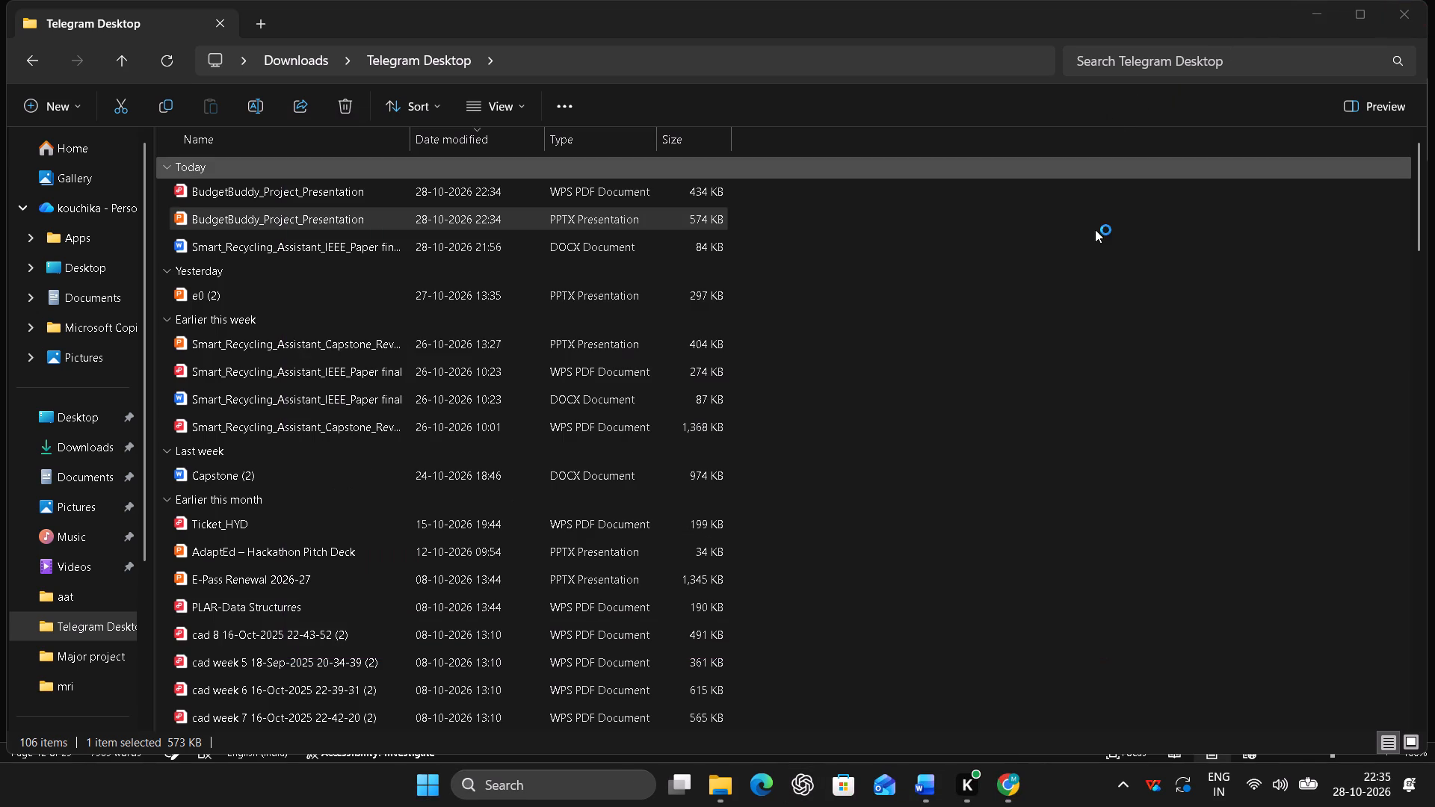